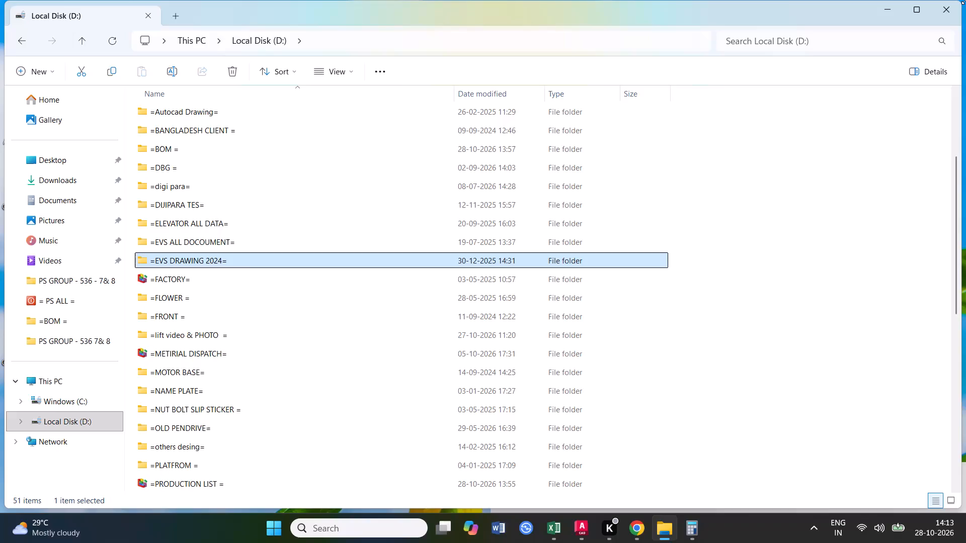
Open the =SRIJAN ANKURHATI = folder inside the =BOM = folder.
{"action": "double_click", "coordinate": [181, 153]}
{"action": "double_click", "coordinate": [183, 246]}
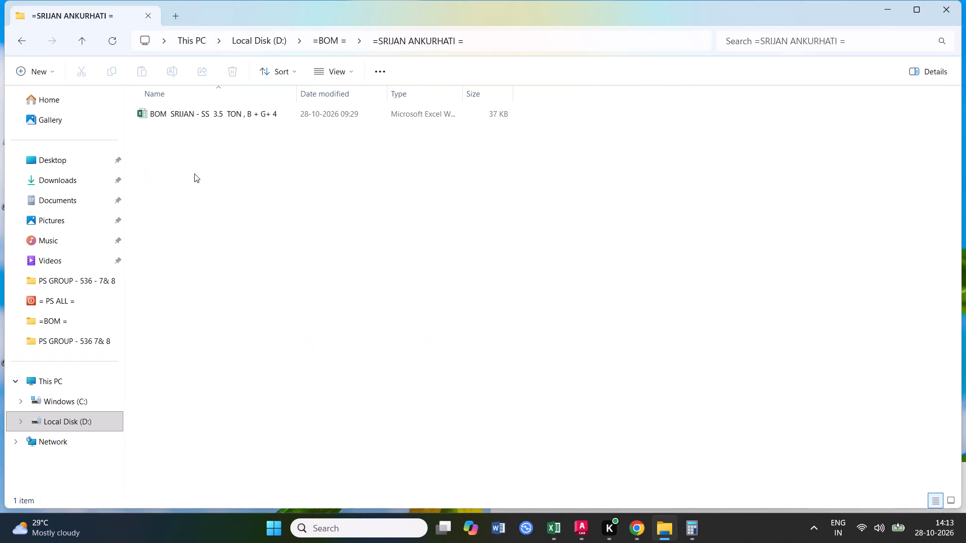
Rename the BOM workbook as BOM SRIJAN - MS 1.5 4 TON , G+ 4.
{"action": "left_click", "coordinate": [216, 117]}
{"action": "right_click", "coordinate": [216, 117]}
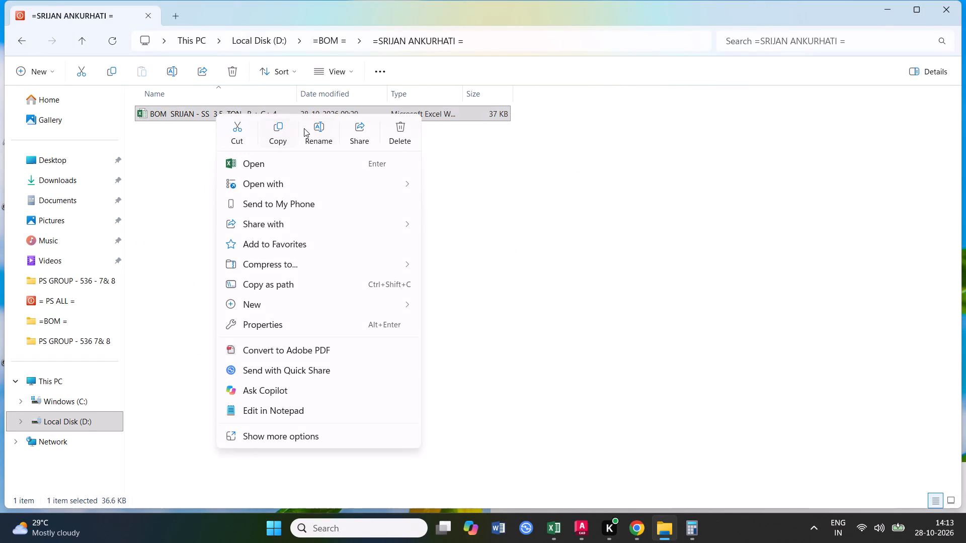
{"action": "left_click", "coordinate": [308, 128]}
{"action": "left_click_drag", "start_coordinate": [222, 113], "coordinate": [214, 115]}
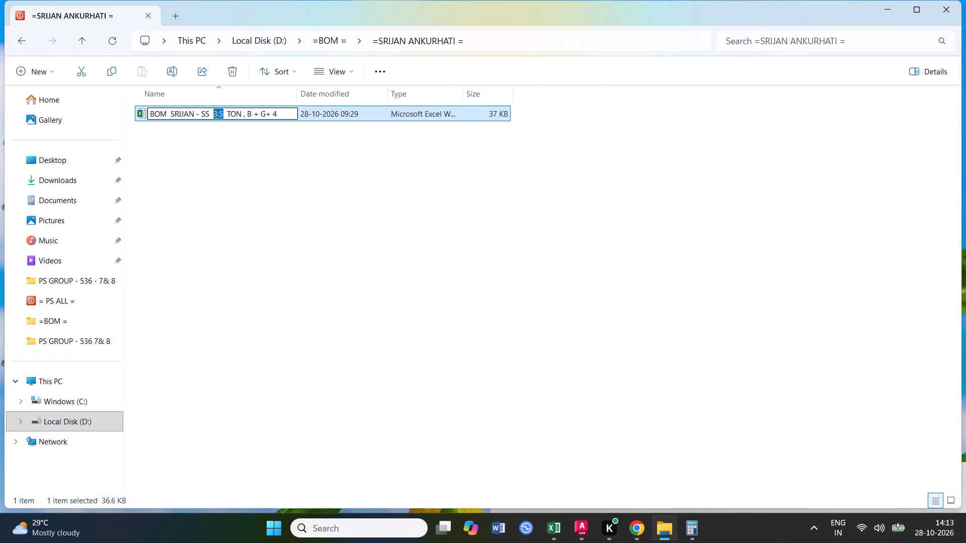
{"action": "left_click_drag", "start_coordinate": [214, 115], "coordinate": [213, 115]}
{"action": "key", "text": "4"}
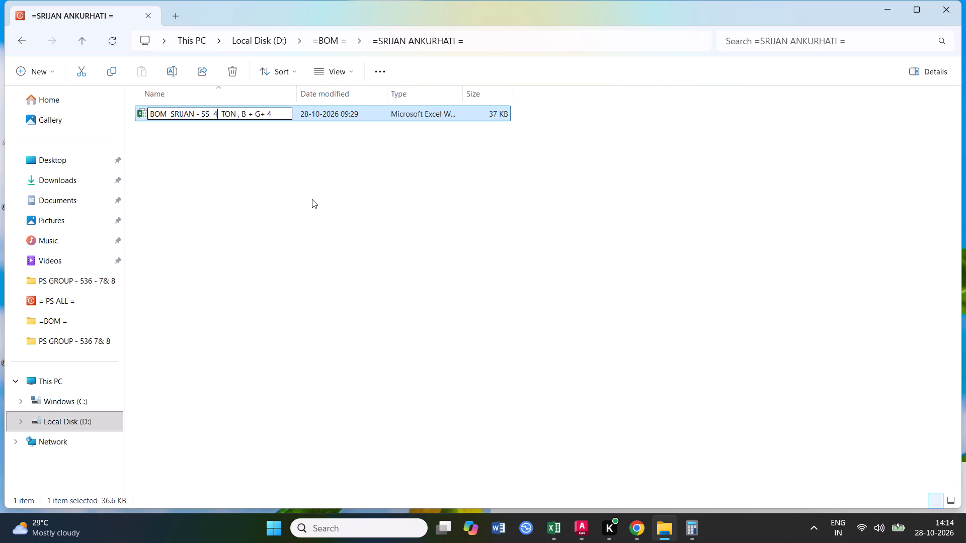
{"action": "left_click", "coordinate": [265, 116]}
{"action": "left_click", "coordinate": [254, 114]}
{"action": "key", "text": "BackSpace"}
{"action": "key", "text": "BackSpace"}
{"action": "key", "text": "BackSpace"}
{"action": "key", "text": "BackSpace"}
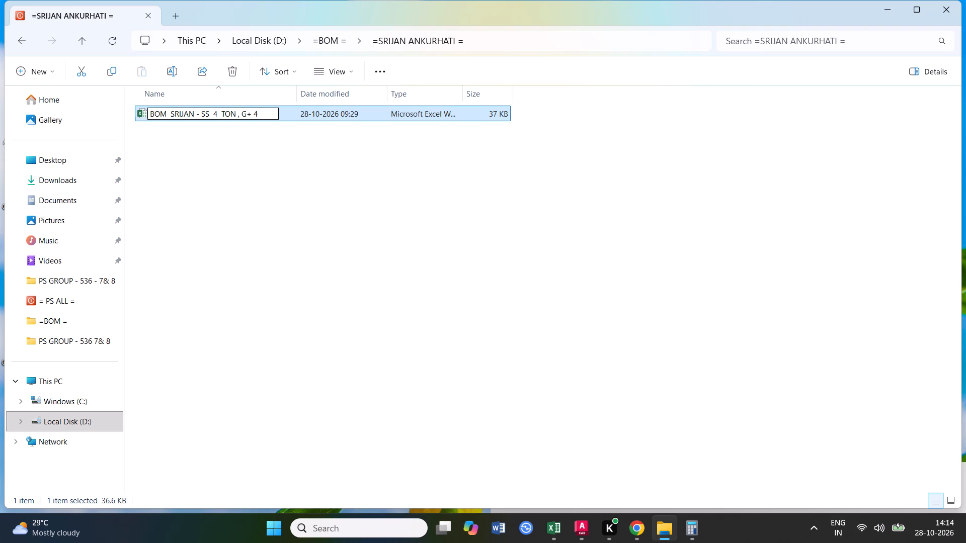
{"action": "left_click_drag", "start_coordinate": [206, 115], "coordinate": [199, 116]}
{"action": "left_click_drag", "start_coordinate": [211, 115], "coordinate": [200, 115]}
{"action": "type", "text": "MS 1.5"}
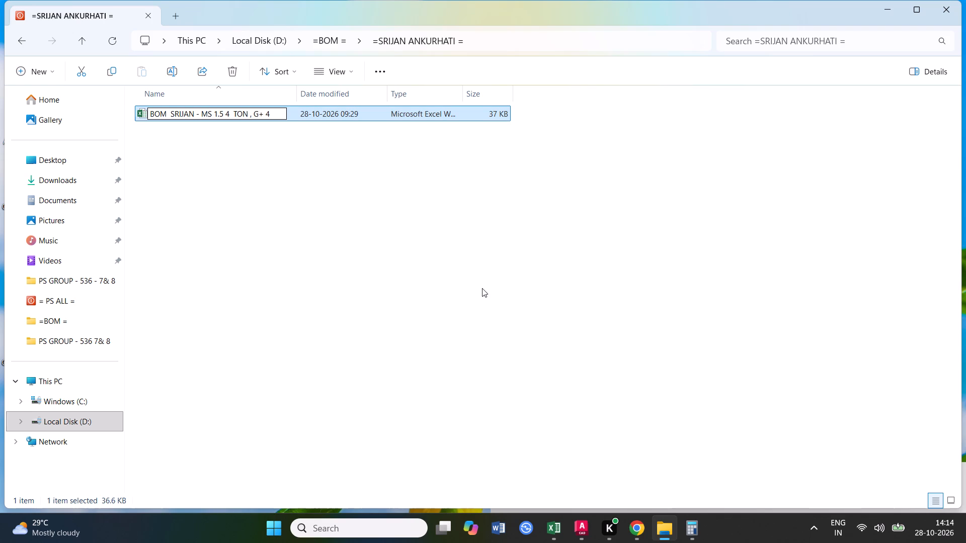
{"action": "key", "text": "space"}
{"action": "left_click", "coordinate": [366, 261]}
Open the renamed BOM workbook in Excel.
{"action": "double_click", "coordinate": [266, 115]}
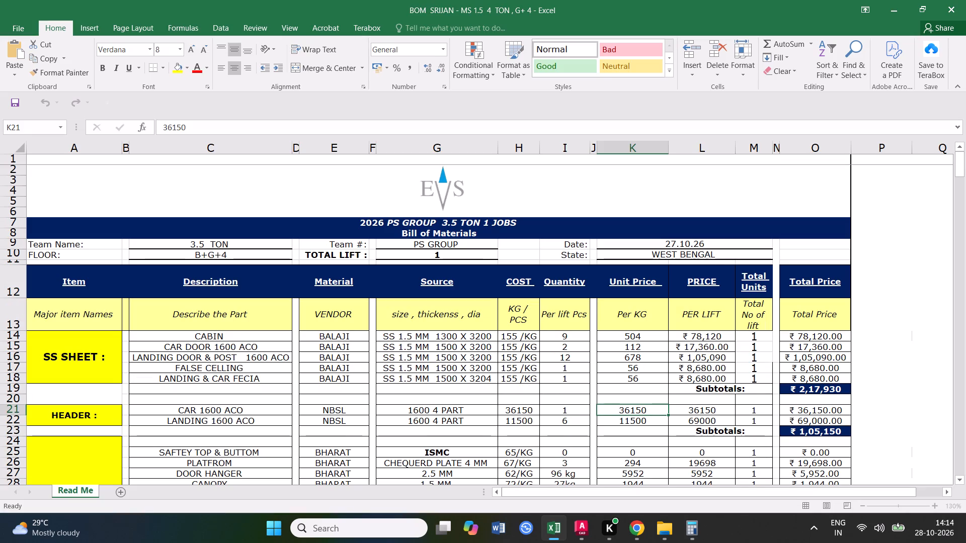
Replace the client name in the sheet's title row with SRIJAN (ANKURHATI).
{"action": "double_click", "coordinate": [408, 223]}
{"action": "left_click_drag", "start_coordinate": [437, 225], "coordinate": [390, 226]}
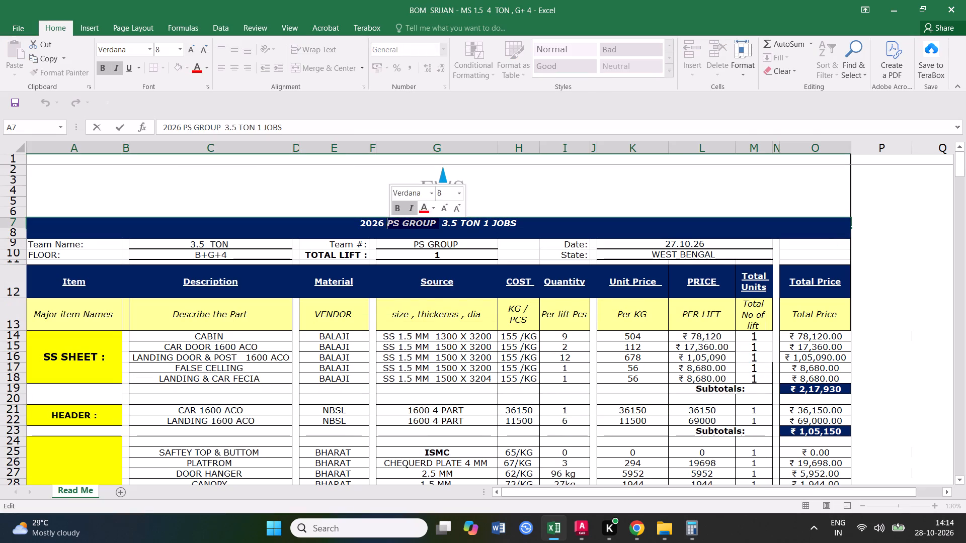
{"action": "type", "text": "DRIJAN"}
{"action": "key", "text": "BackSpace"}
{"action": "key", "text": "BackSpace"}
{"action": "key", "text": "BackSpace"}
{"action": "key", "text": "BackSpace"}
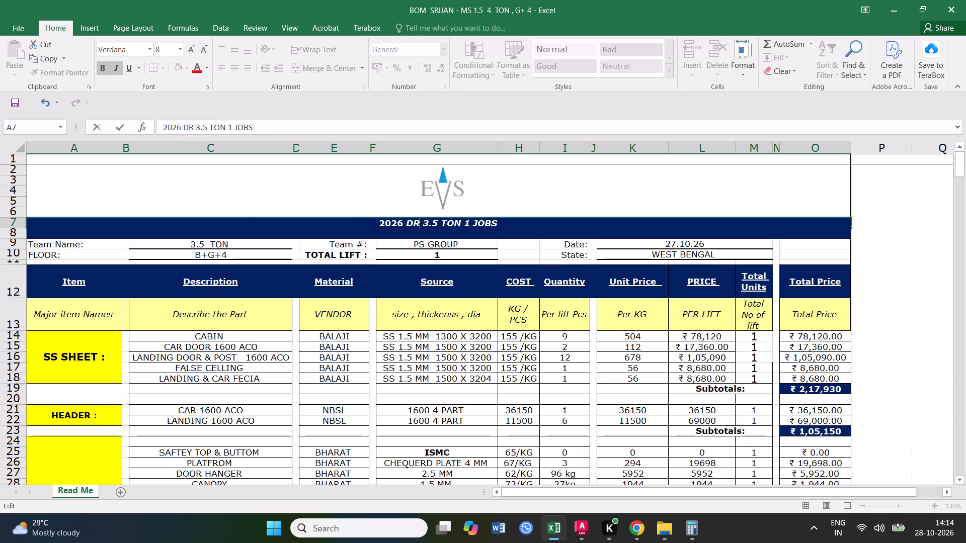
{"action": "key", "text": "BackSpace"}
{"action": "key", "text": "BackSpace"}
{"action": "type", "text": "SRIJAN"}
{"action": "key", "text": "space"}
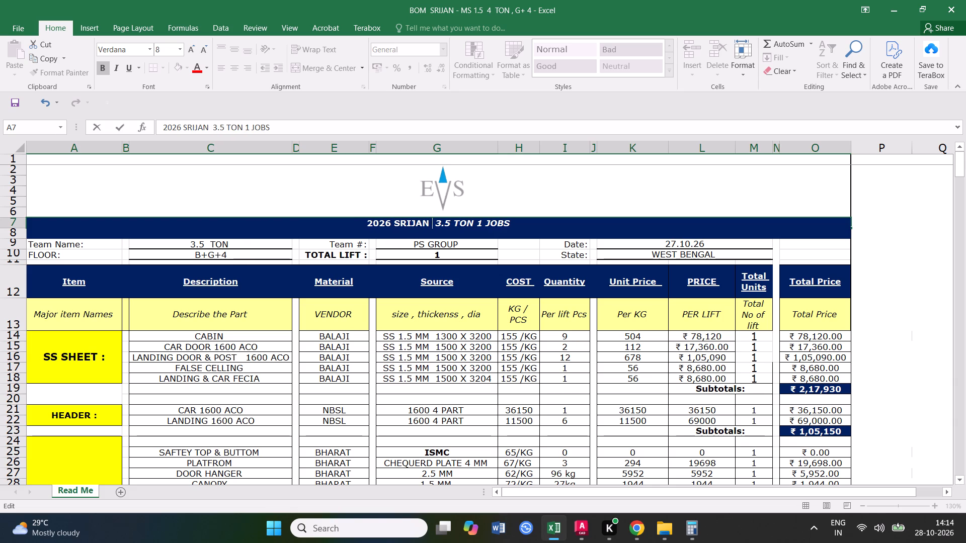
{"action": "type", "text": "ANKURHATI"}
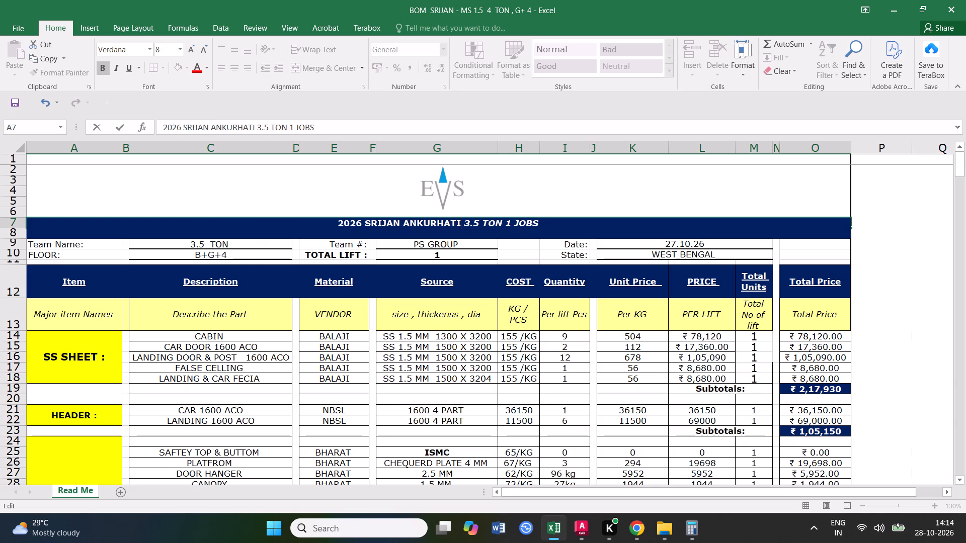
{"action": "key", "text": "shift+parenright"}
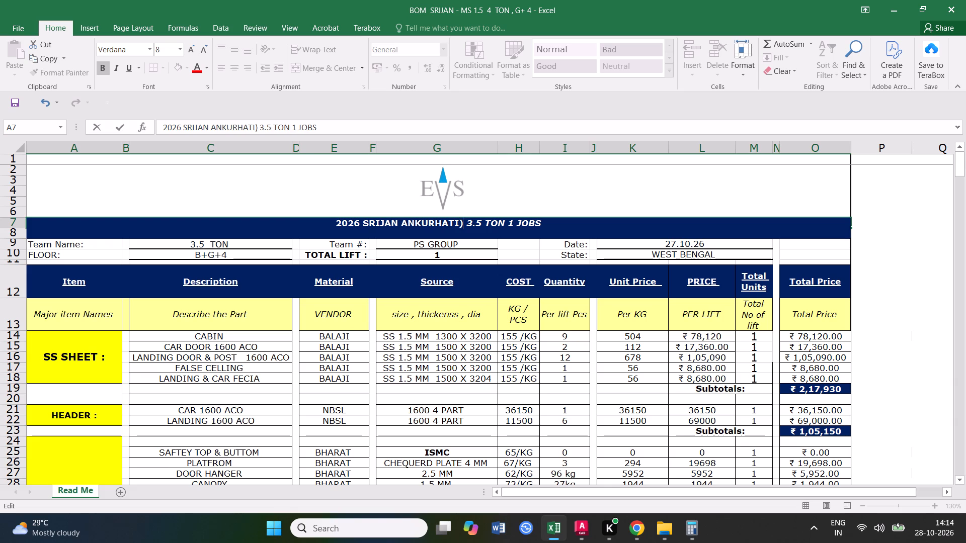
{"action": "key", "text": "Left"}
{"action": "key", "text": "Left"}
{"action": "key", "text": "Left"}
{"action": "key", "text": "Left"}
{"action": "key", "text": "Left"}
{"action": "key", "text": "Left"}
{"action": "key", "text": "Left"}
{"action": "key", "text": "Left"}
{"action": "key", "text": "Left"}
{"action": "key", "text": "Left"}
{"action": "key", "text": "shift+parenleft"}
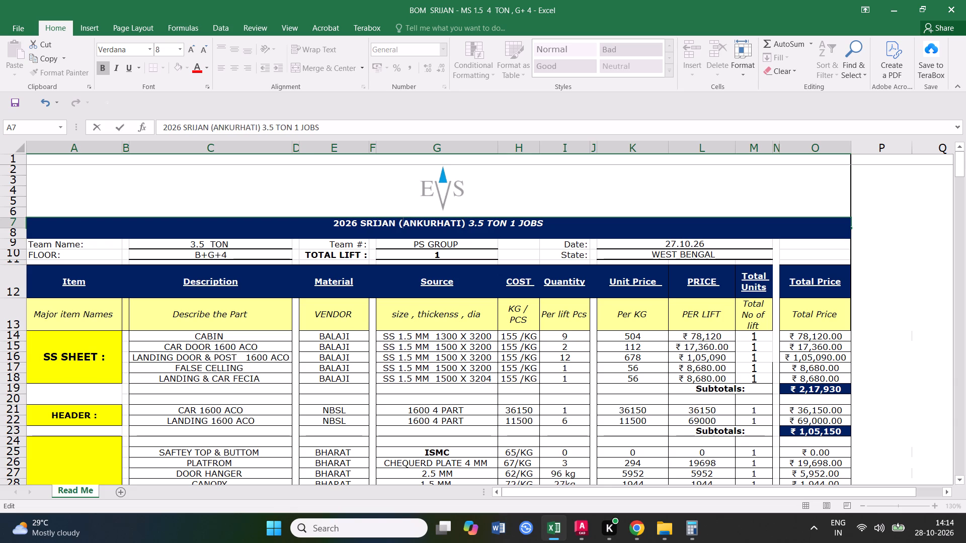
Insert PHASE - 2 after (ANKURHATI) in the title row.
{"action": "left_click", "coordinate": [396, 223]}
{"action": "left_click", "coordinate": [468, 224]}
{"action": "key", "text": "p"}
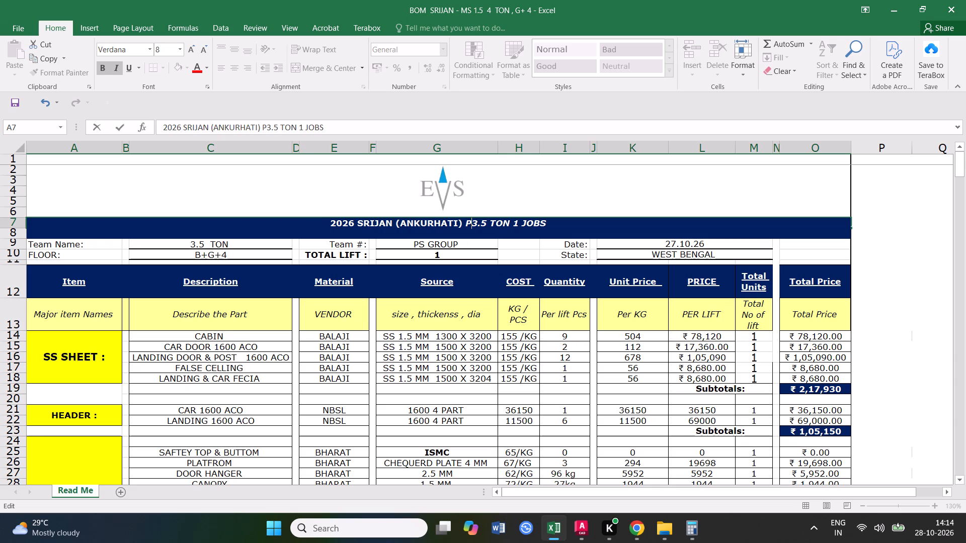
{"action": "type", "text": "HASE"}
{"action": "key", "text": "space"}
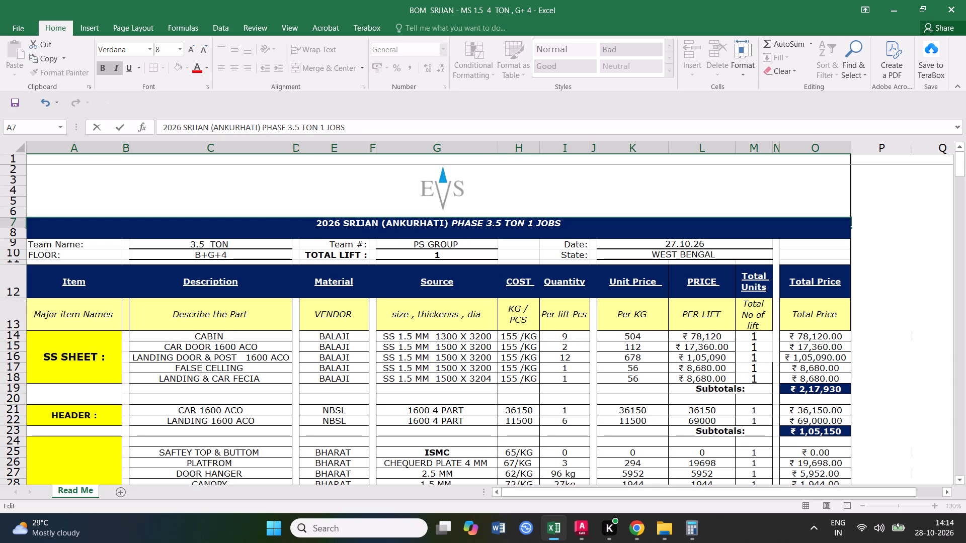
{"action": "key", "text": "2"}
{"action": "left_click", "coordinate": [482, 223]}
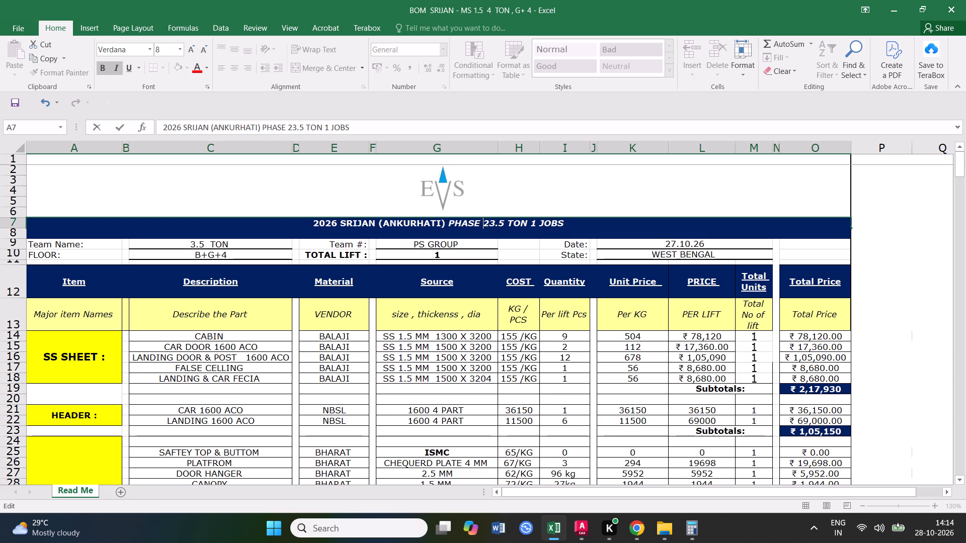
{"action": "type", "text": "-"}
{"action": "key", "text": "space"}
Set the tonnage in the title row to 4 TON, spaced apart from the phase number, and save the workbook.
{"action": "left_click", "coordinate": [492, 219]}
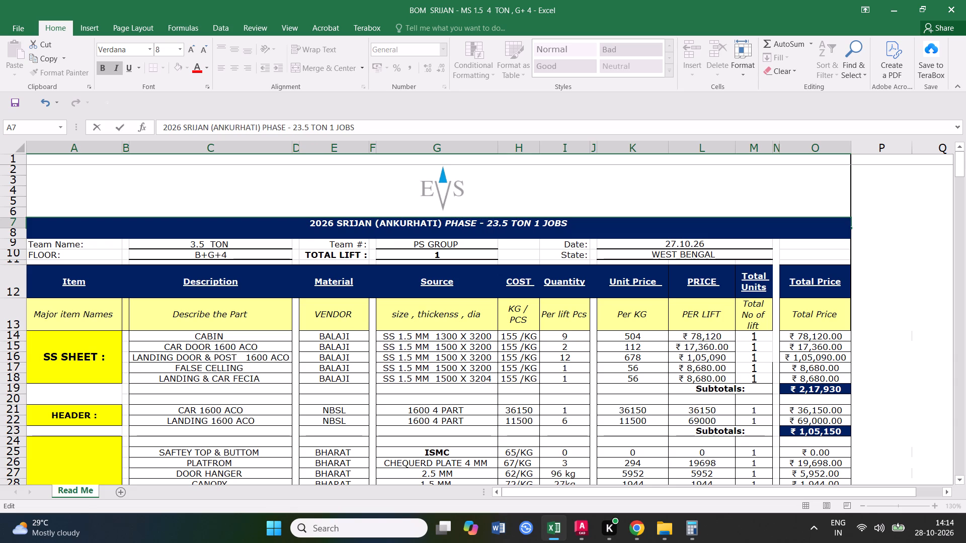
{"action": "key", "text": "space"}
{"action": "key", "text": "space"}
{"action": "key", "text": "space"}
{"action": "left_click_drag", "start_coordinate": [516, 223], "coordinate": [494, 223]}
{"action": "key", "text": "4"}
{"action": "key", "text": "space"}
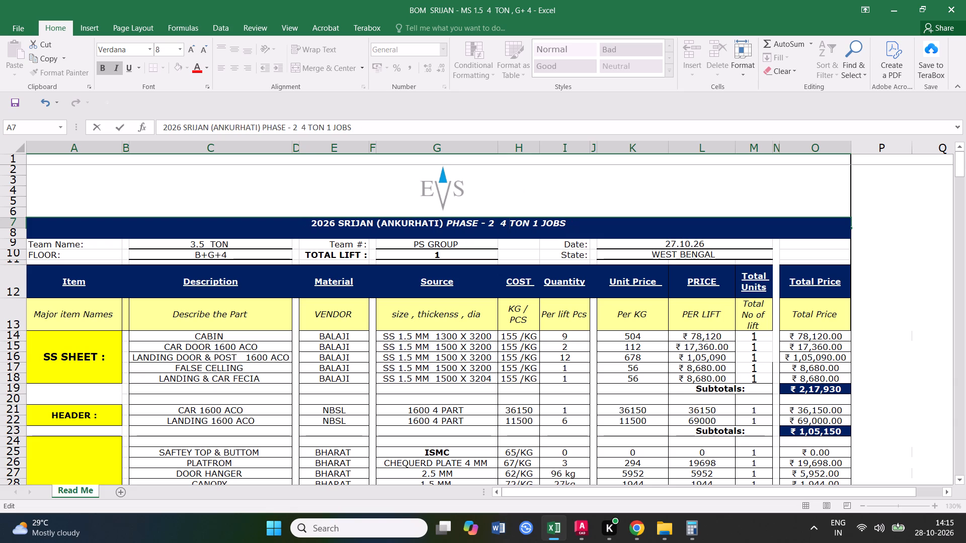
{"action": "left_click", "coordinate": [12, 104]}
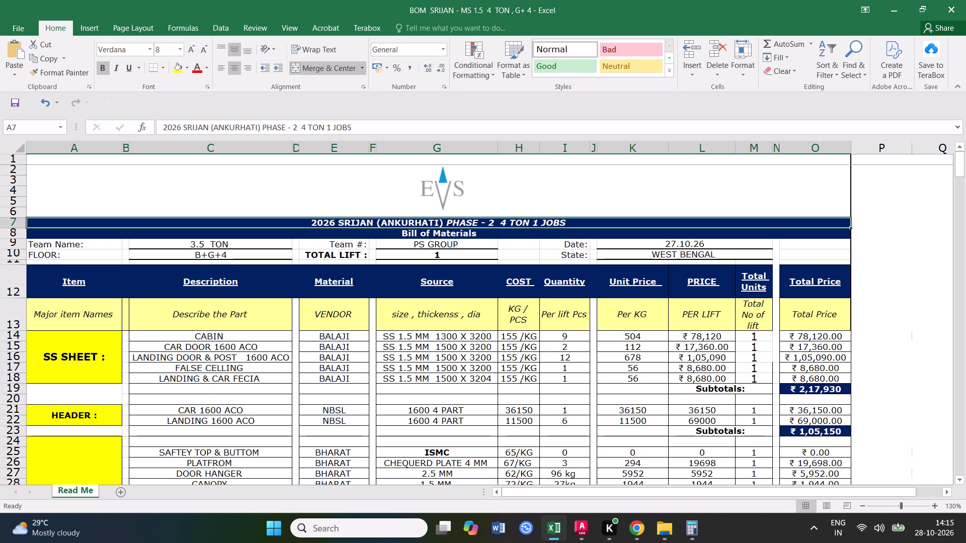
Set the Team Name value to 4 TON.
{"action": "left_click", "coordinate": [197, 241]}
{"action": "double_click", "coordinate": [204, 243]}
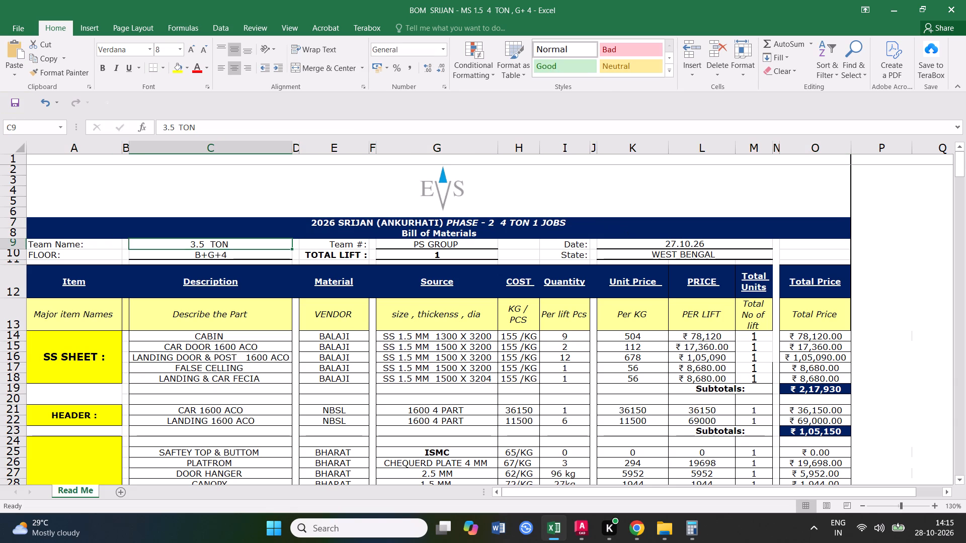
{"action": "left_click_drag", "start_coordinate": [207, 243], "coordinate": [176, 244]}
{"action": "key", "text": "4"}
{"action": "left_click", "coordinate": [230, 300]}
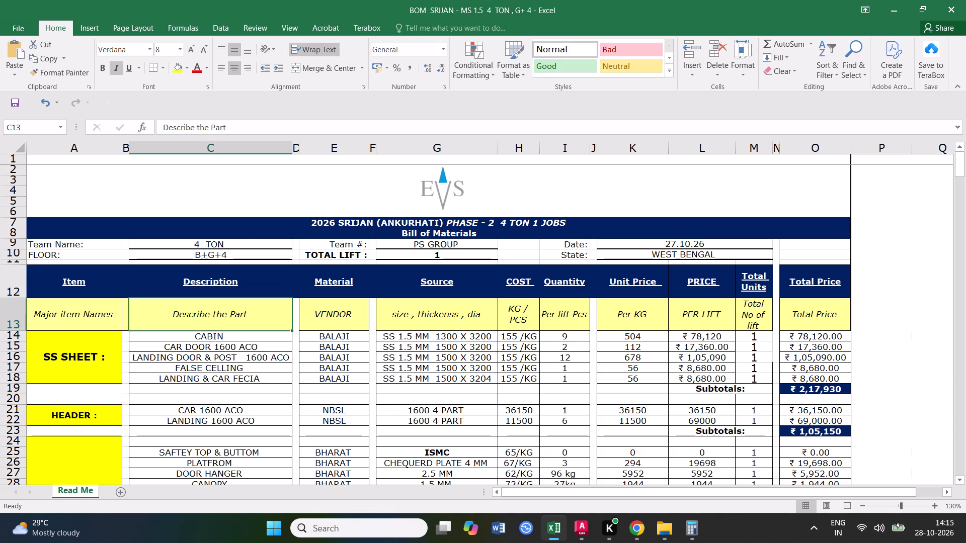
Set the Team # value to SRIJAN REALITY.
{"action": "double_click", "coordinate": [443, 244]}
{"action": "left_click_drag", "start_coordinate": [466, 244], "coordinate": [413, 244]}
{"action": "type", "text": "SRIJAN"}
{"action": "key", "text": "space"}
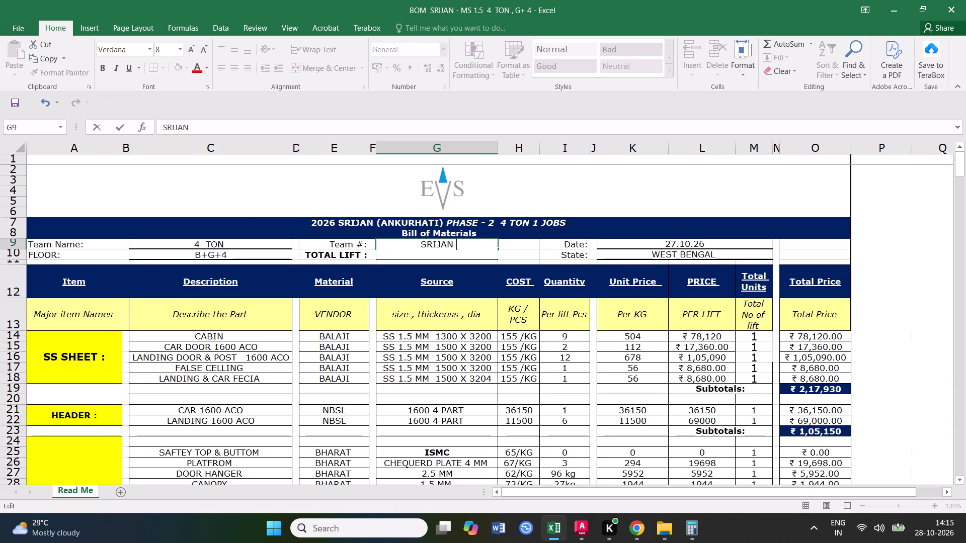
{"action": "type", "text": "REAL"}
{"action": "key", "text": "BackSpace"}
{"action": "key", "text": "BackSpace"}
{"action": "key", "text": "BackSpace"}
{"action": "key", "text": "BackSpace"}
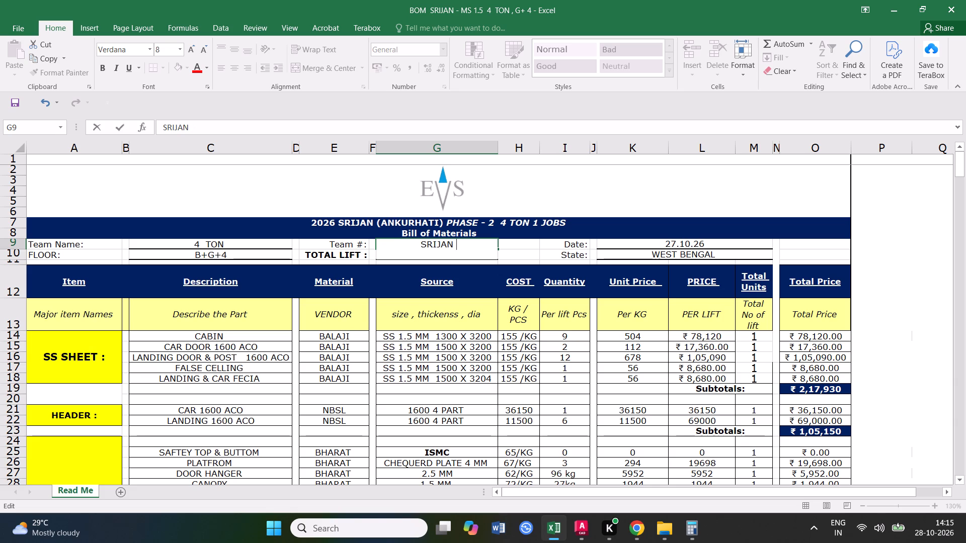
{"action": "type", "text": "RE"}
{"action": "key", "text": "a"}
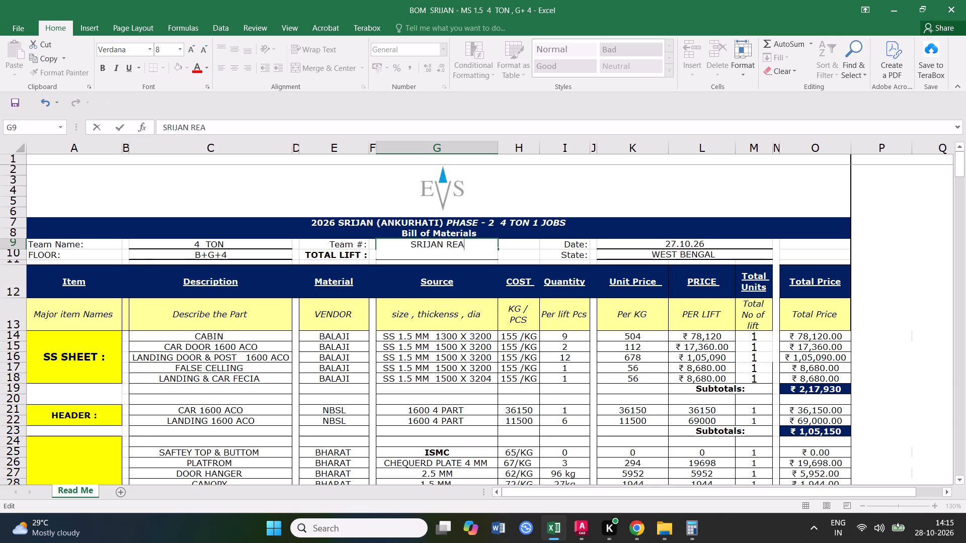
{"action": "type", "text": "LITY"}
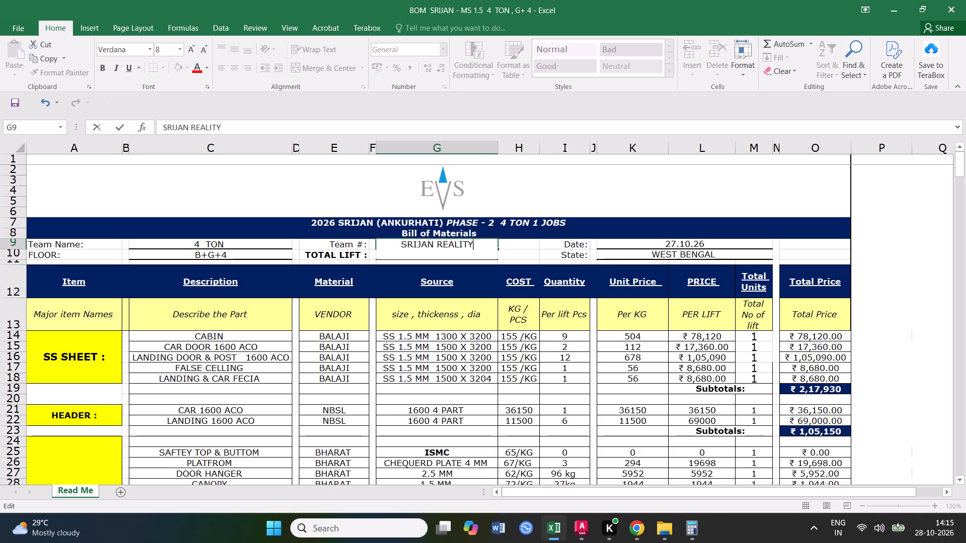
{"action": "left_click", "coordinate": [389, 313]}
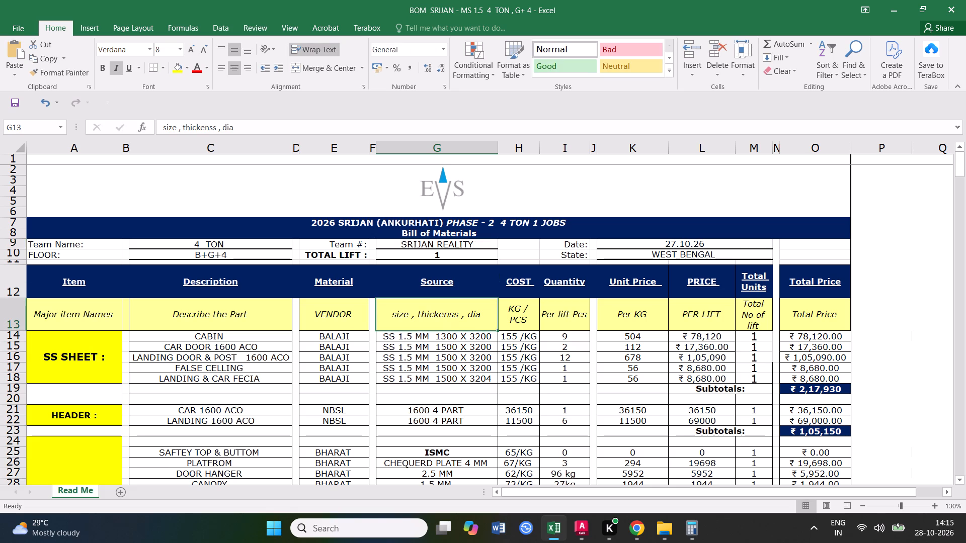
Set the Date value in the header block to 28.10.26 and save the workbook.
{"action": "left_click", "coordinate": [682, 247]}
{"action": "double_click", "coordinate": [673, 244]}
{"action": "left_click", "coordinate": [674, 244]}
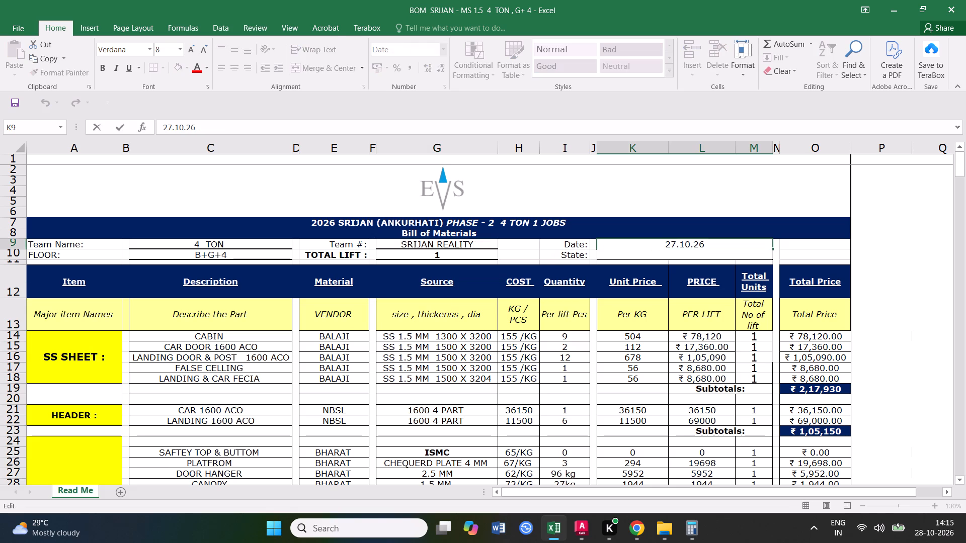
{"action": "key", "text": "BackSpace"}
{"action": "key", "text": "8"}
{"action": "left_click", "coordinate": [646, 281]}
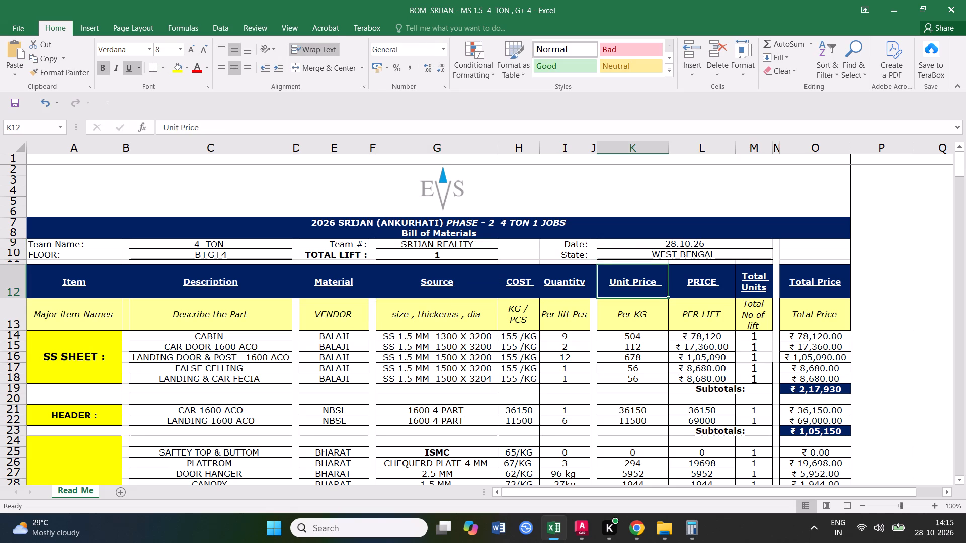
{"action": "left_click", "coordinate": [11, 99]}
Change the material prefix in the CABIN row's Source entry to MS.
{"action": "scroll", "coordinate": [374, 305], "scroll_direction": "down", "scroll_amount": 1}
{"action": "scroll", "coordinate": [423, 285], "scroll_direction": "up", "scroll_amount": 1}
{"action": "left_click", "coordinate": [410, 342]}
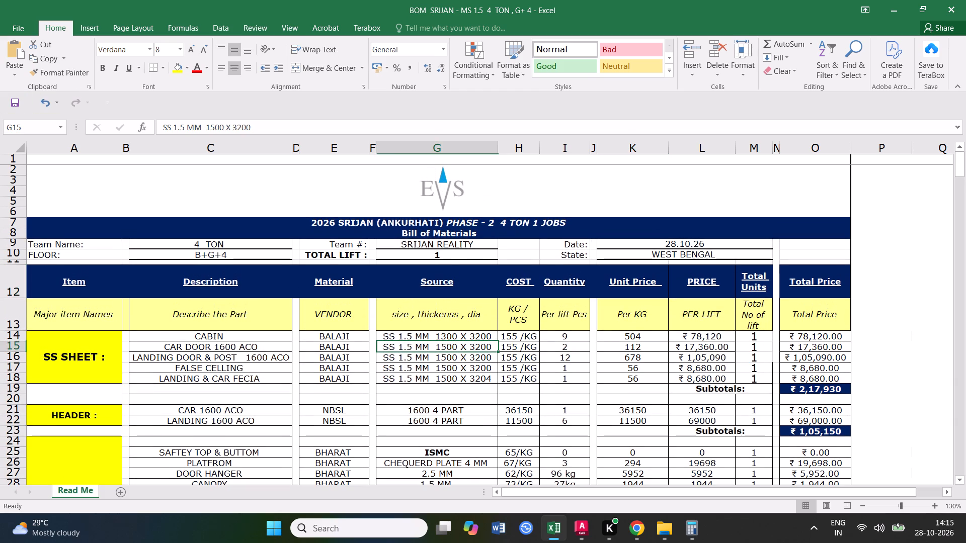
{"action": "scroll", "coordinate": [299, 327], "scroll_direction": "down", "scroll_amount": 2}
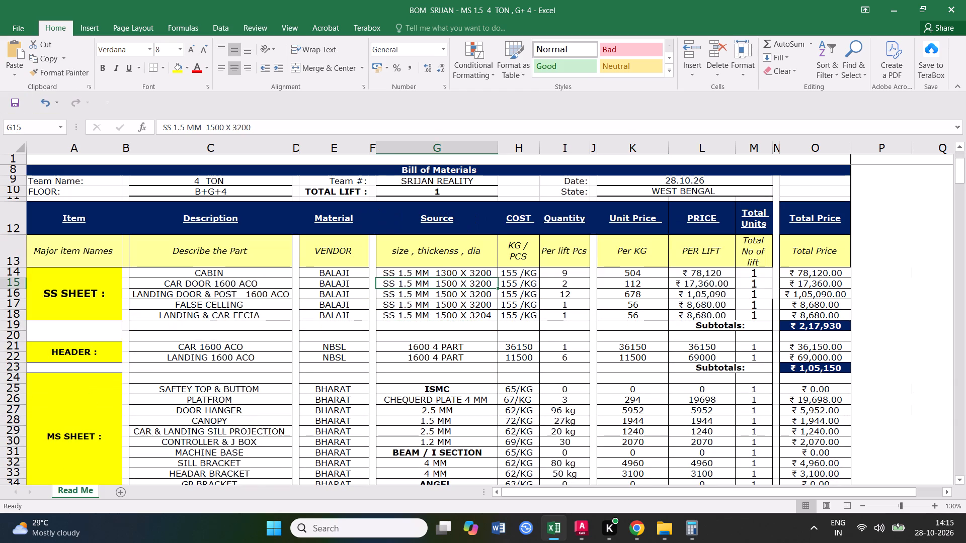
{"action": "left_click", "coordinate": [306, 321]}
{"action": "left_click", "coordinate": [16, 271]}
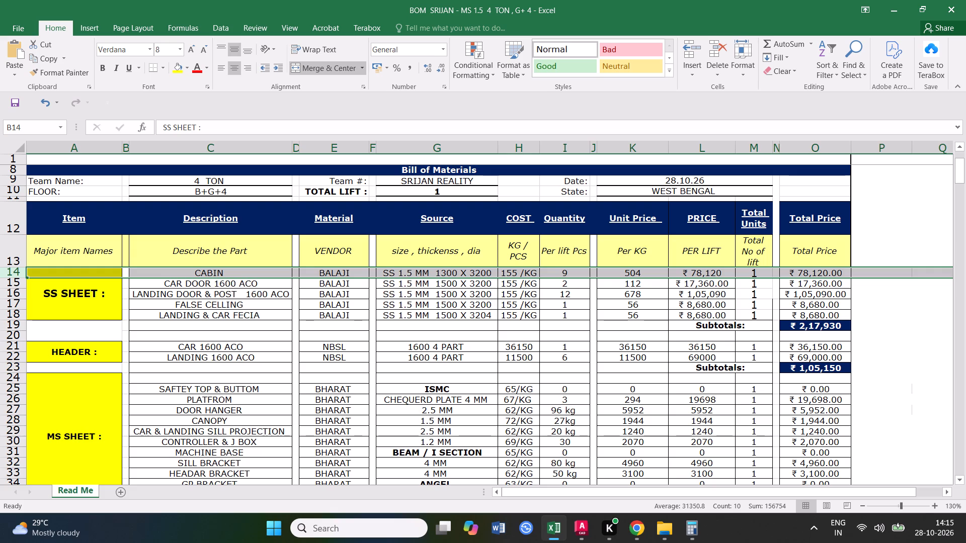
{"action": "double_click", "coordinate": [395, 274]}
{"action": "left_click_drag", "start_coordinate": [395, 274], "coordinate": [385, 274]}
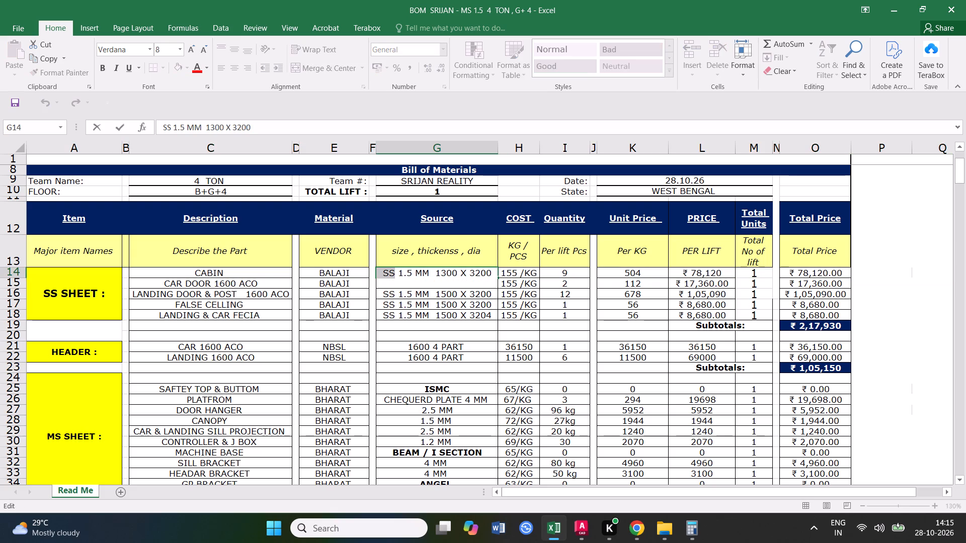
{"action": "left_click_drag", "start_coordinate": [385, 274], "coordinate": [382, 274]}
{"action": "type", "text": "MS"}
{"action": "left_click", "coordinate": [428, 336]}
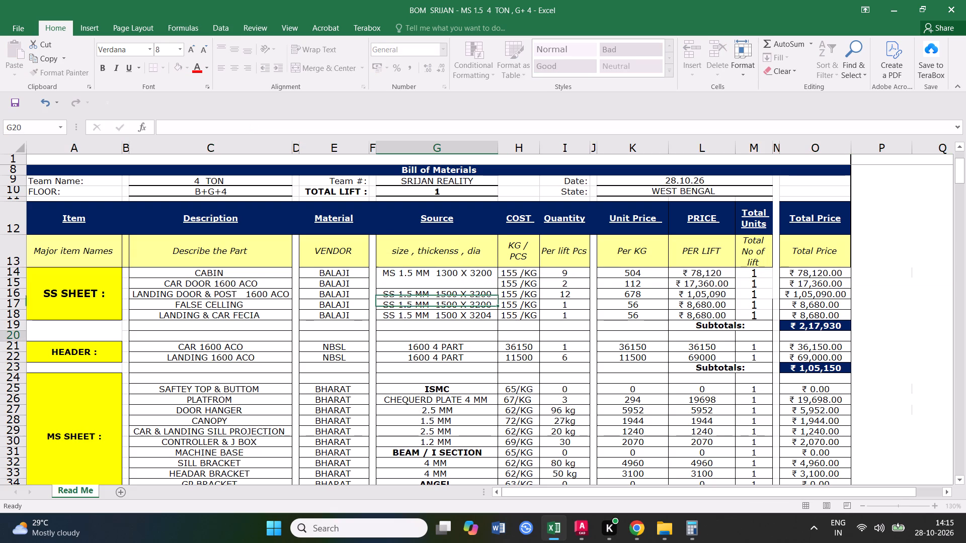
Set the sheet size in the CABIN row's Source entry to 1250 X 2500.
{"action": "left_click", "coordinate": [397, 273]}
{"action": "double_click", "coordinate": [457, 271]}
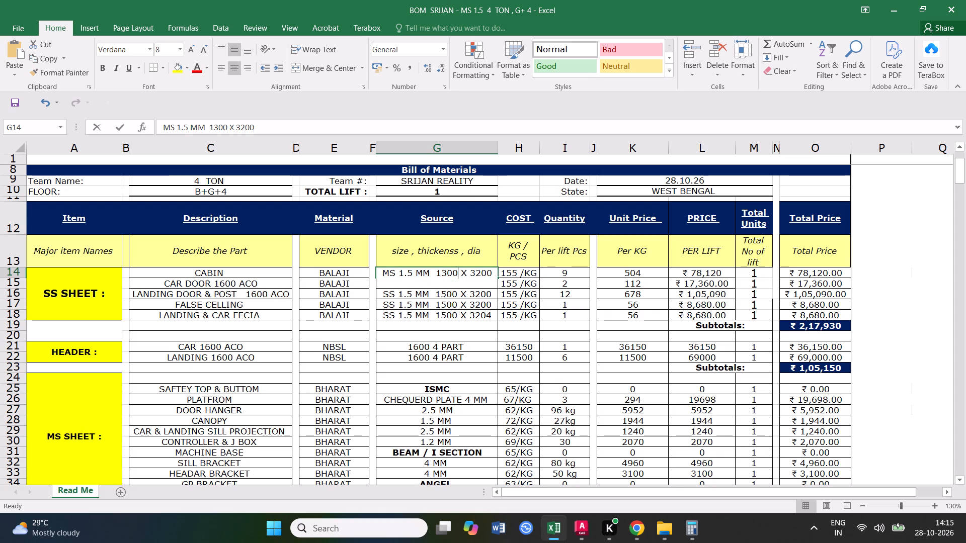
{"action": "left_click_drag", "start_coordinate": [459, 274], "coordinate": [438, 275]}
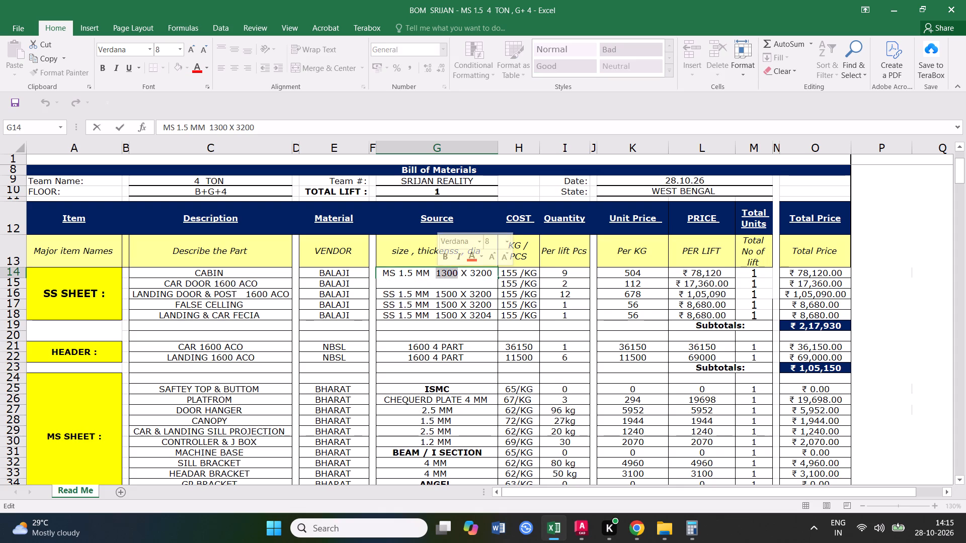
{"action": "type", "text": "1250"}
{"action": "left_click", "coordinate": [438, 297]}
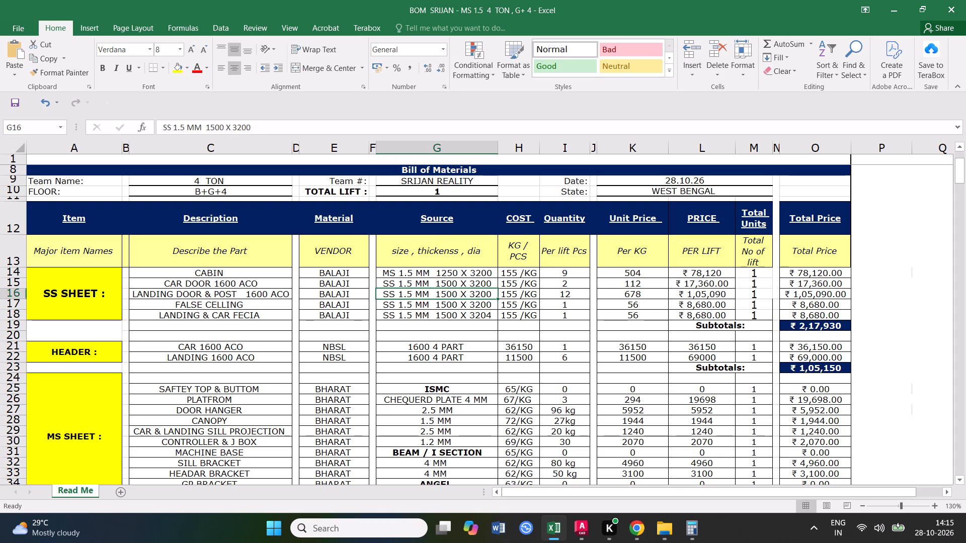
{"action": "left_click", "coordinate": [486, 270]}
{"action": "double_click", "coordinate": [493, 274]}
{"action": "left_click_drag", "start_coordinate": [495, 274], "coordinate": [472, 274]}
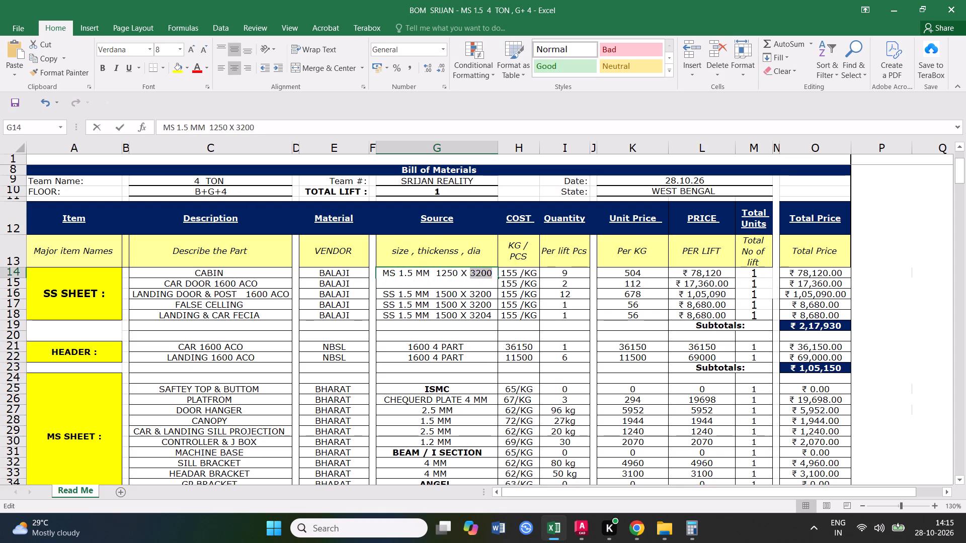
{"action": "left_click_drag", "start_coordinate": [472, 274], "coordinate": [471, 274]}
{"action": "type", "text": "2500"}
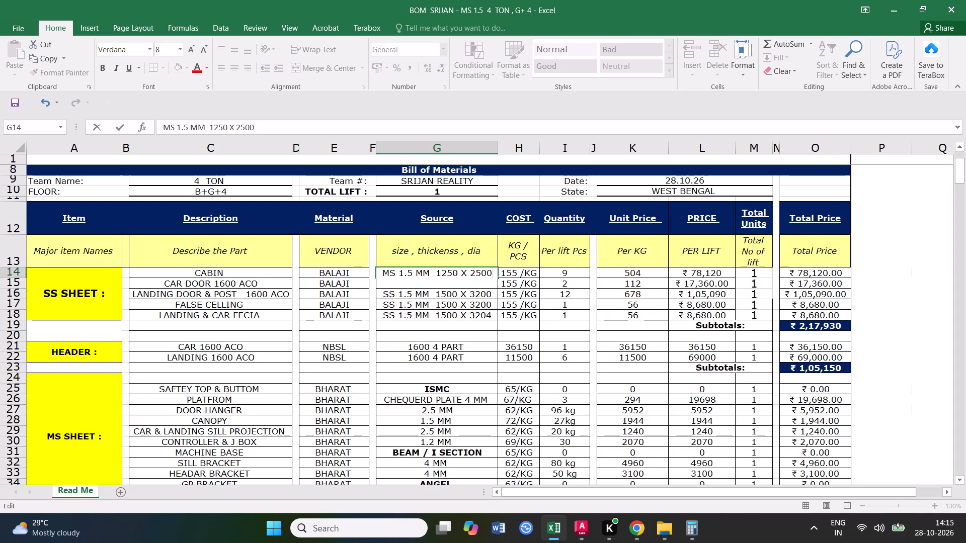
{"action": "left_click", "coordinate": [465, 291]}
Fill the CABIN row's Source entry down through the LANDING & CAR FECIA row.
{"action": "left_click", "coordinate": [461, 275]}
{"action": "left_click_drag", "start_coordinate": [499, 277], "coordinate": [499, 281]}
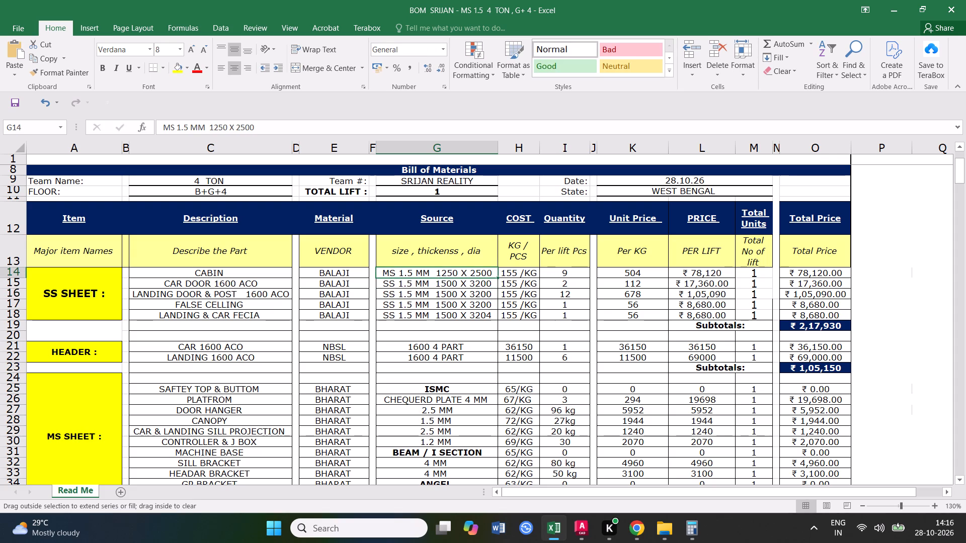
{"action": "left_click_drag", "start_coordinate": [499, 281], "coordinate": [499, 319]}
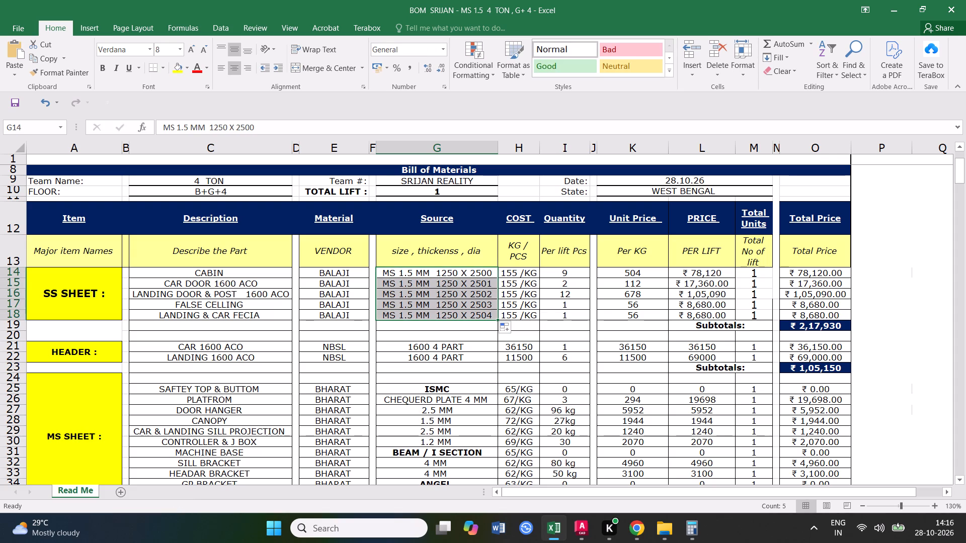
Correct the Source sheet size to 1250 X 2500 in the CAR DOOR and LANDING DOOR & POST rows.
{"action": "double_click", "coordinate": [493, 284]}
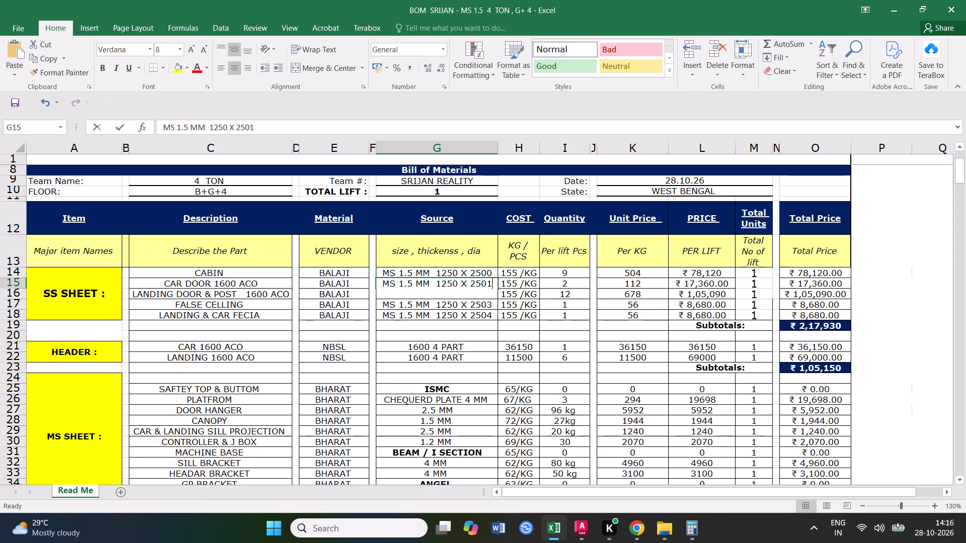
{"action": "key", "text": "BackSpace"}
{"action": "key", "text": "0"}
{"action": "left_click", "coordinate": [478, 324]}
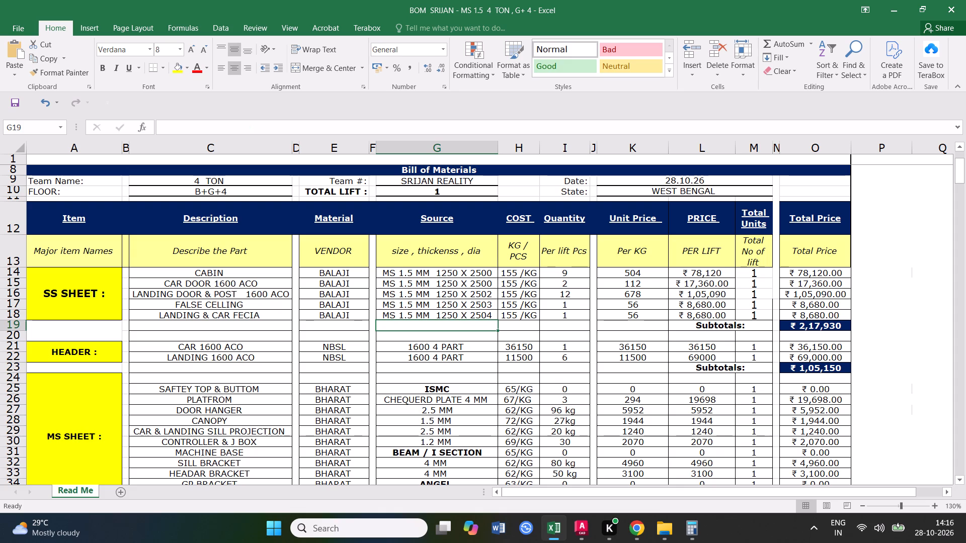
{"action": "double_click", "coordinate": [496, 295]}
{"action": "double_click", "coordinate": [491, 295]}
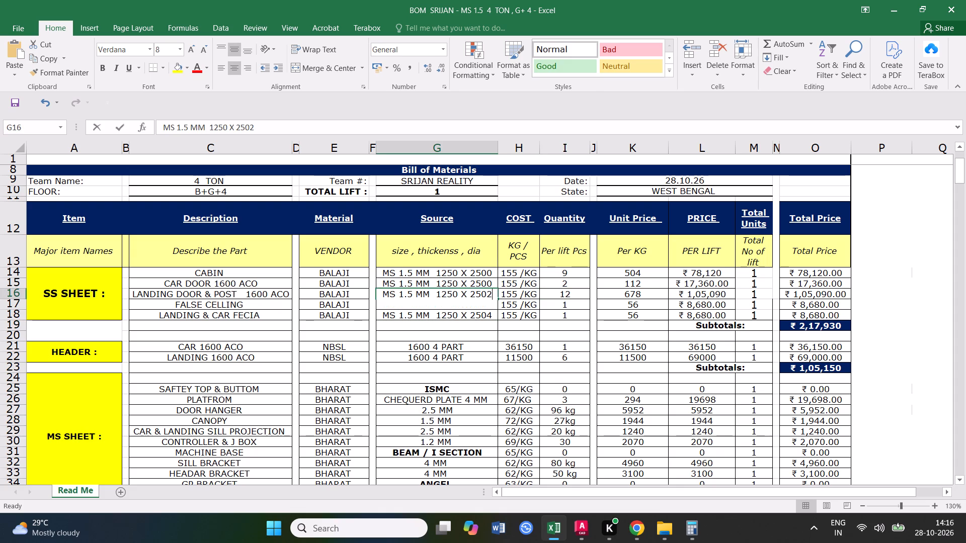
{"action": "key", "text": "BackSpace"}
{"action": "key", "text": "0"}
{"action": "left_click", "coordinate": [471, 335]}
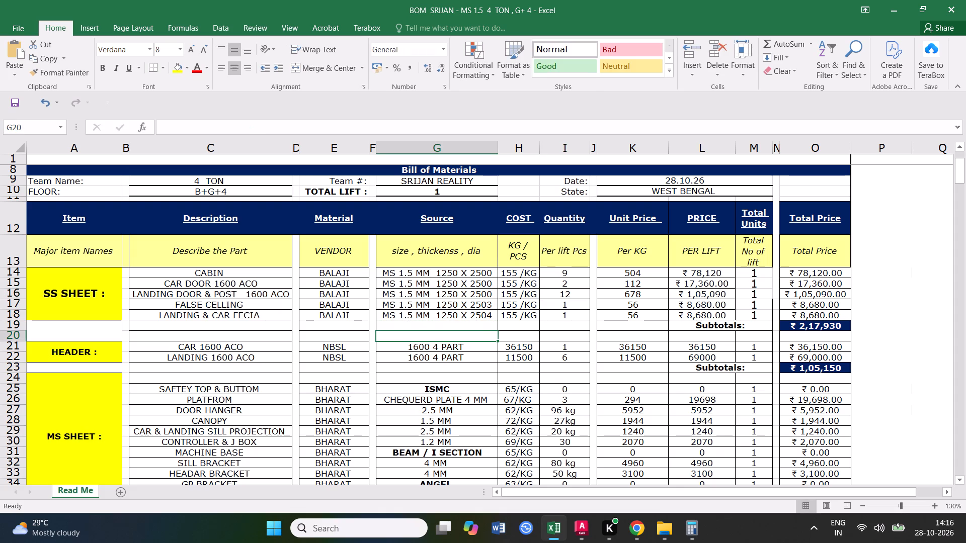
Correct the Source sheet size to 1250 X 2500 in the FALSE CELLING and LANDING & CAR FECIA rows, and save the workbook.
{"action": "double_click", "coordinate": [491, 305]}
{"action": "key", "text": "BackSpace"}
{"action": "key", "text": "0"}
{"action": "left_click", "coordinate": [472, 346]}
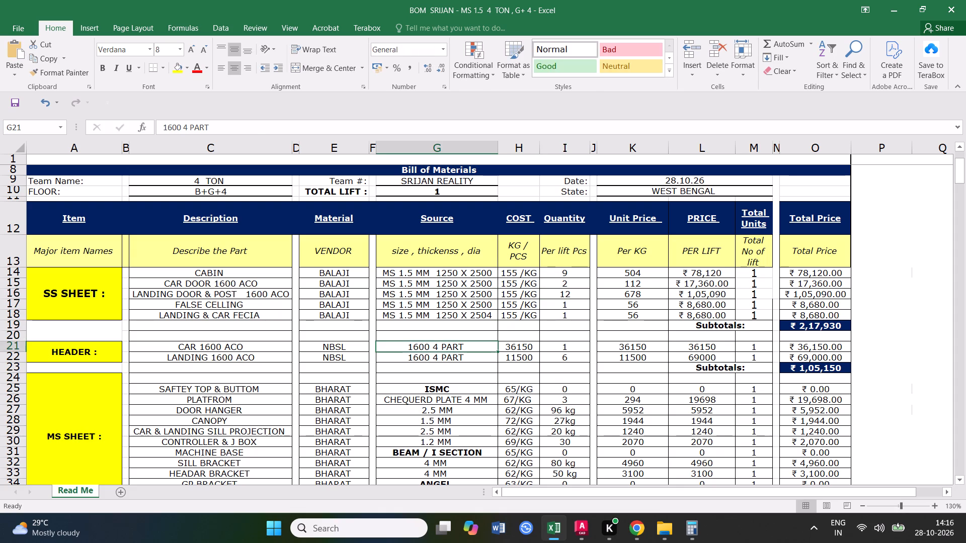
{"action": "double_click", "coordinate": [490, 314]}
{"action": "key", "text": "BackSpace"}
{"action": "key", "text": "0"}
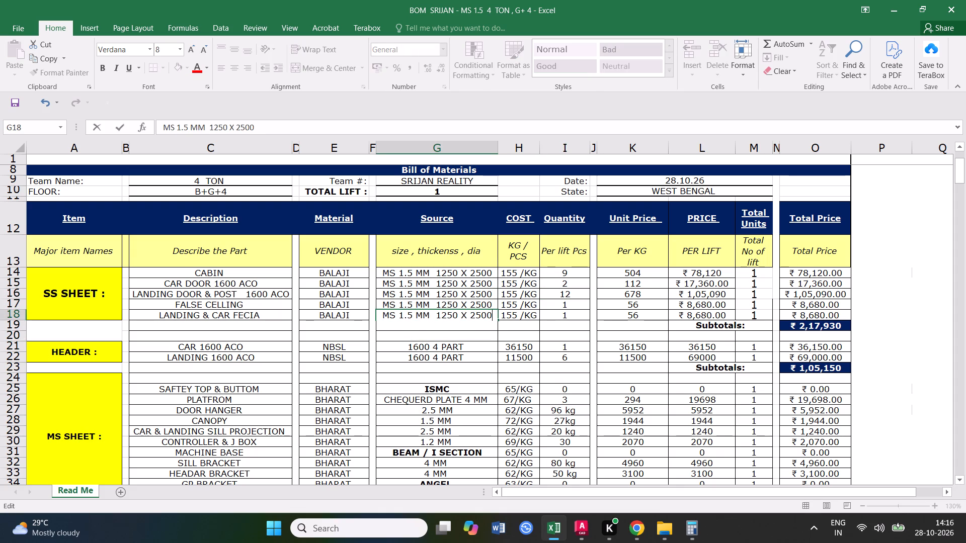
{"action": "left_click", "coordinate": [472, 342]}
{"action": "left_click", "coordinate": [21, 98]}
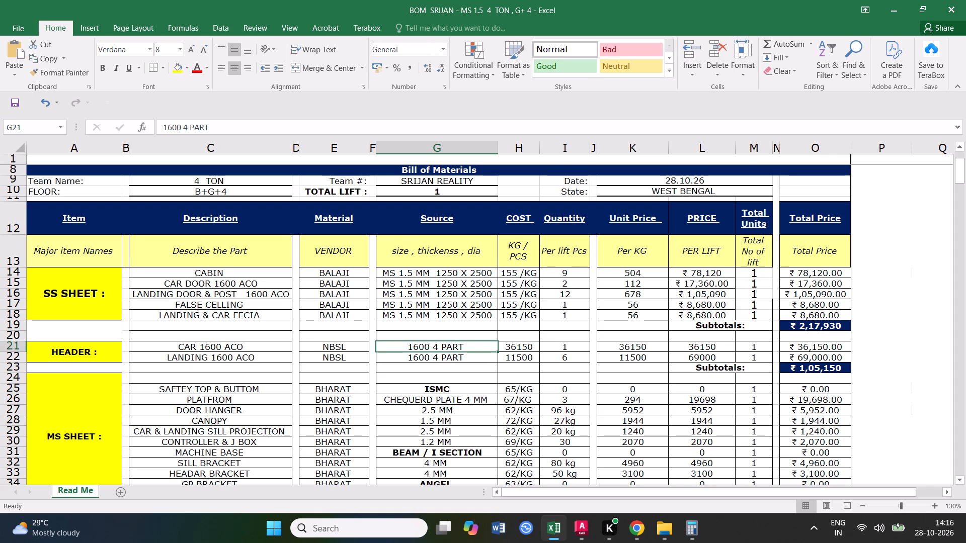
Set the vendor to BHARAT in the CABIN row, fill it down through the LANDING & CAR FECIA row, and save the workbook.
{"action": "left_click", "coordinate": [13, 270]}
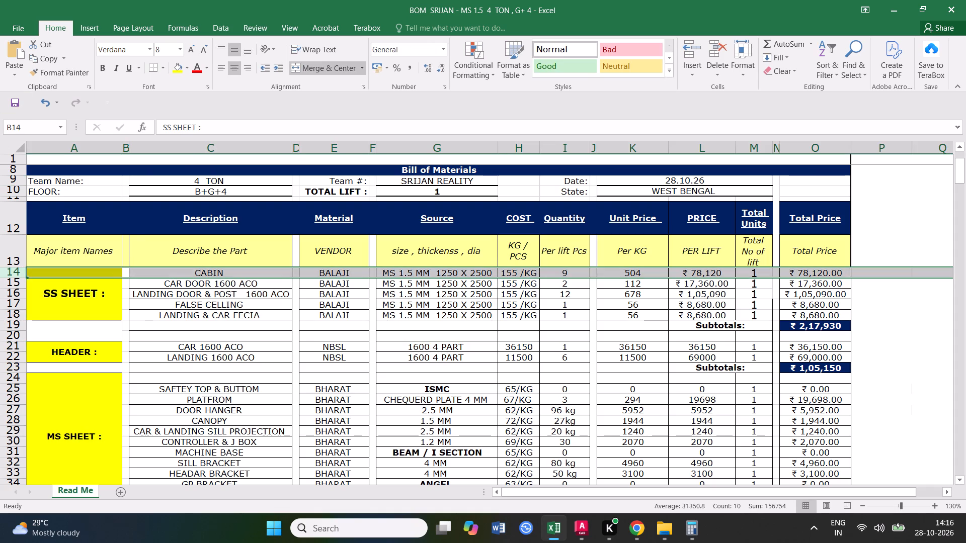
{"action": "double_click", "coordinate": [344, 270]}
{"action": "left_click_drag", "start_coordinate": [362, 271], "coordinate": [314, 269]}
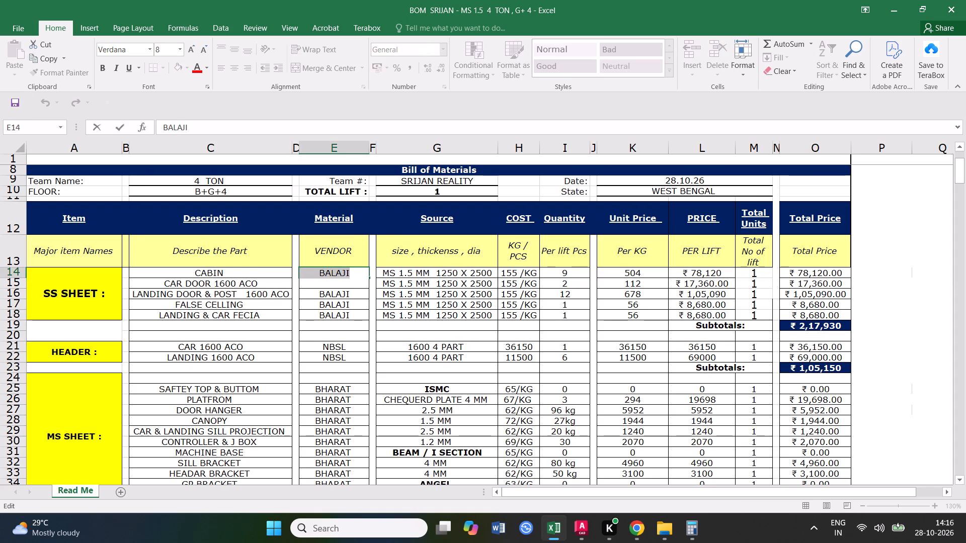
{"action": "type", "text": "BHARAT"}
{"action": "key", "text": "space"}
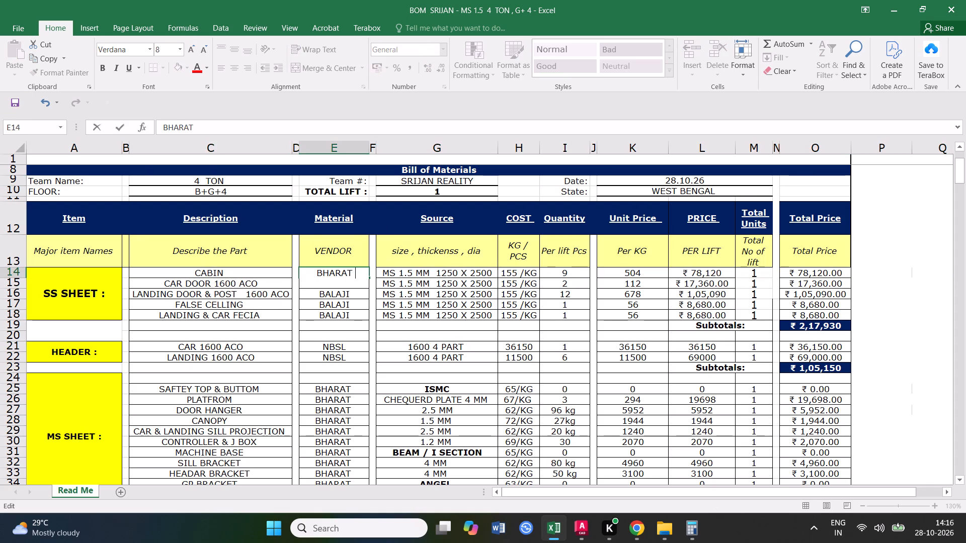
{"action": "left_click", "coordinate": [333, 363]}
{"action": "left_click", "coordinate": [340, 274]}
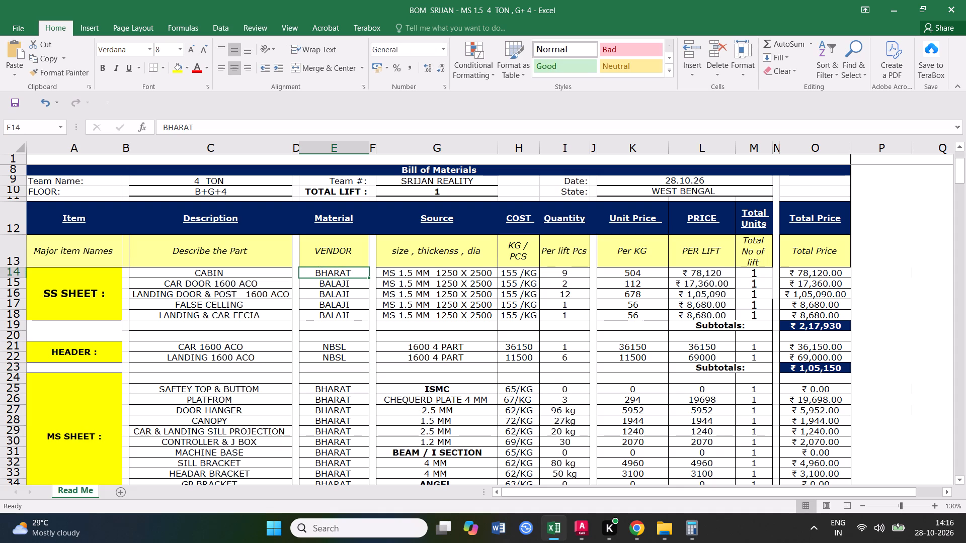
{"action": "left_click_drag", "start_coordinate": [369, 278], "coordinate": [369, 317]}
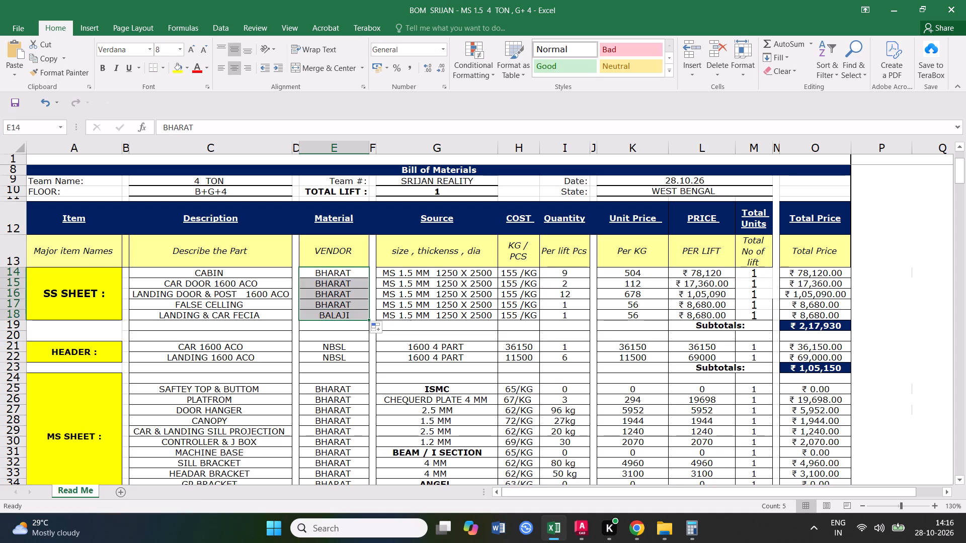
{"action": "left_click", "coordinate": [373, 364]}
{"action": "left_click", "coordinate": [23, 102]}
{"action": "left_click", "coordinate": [398, 372]}
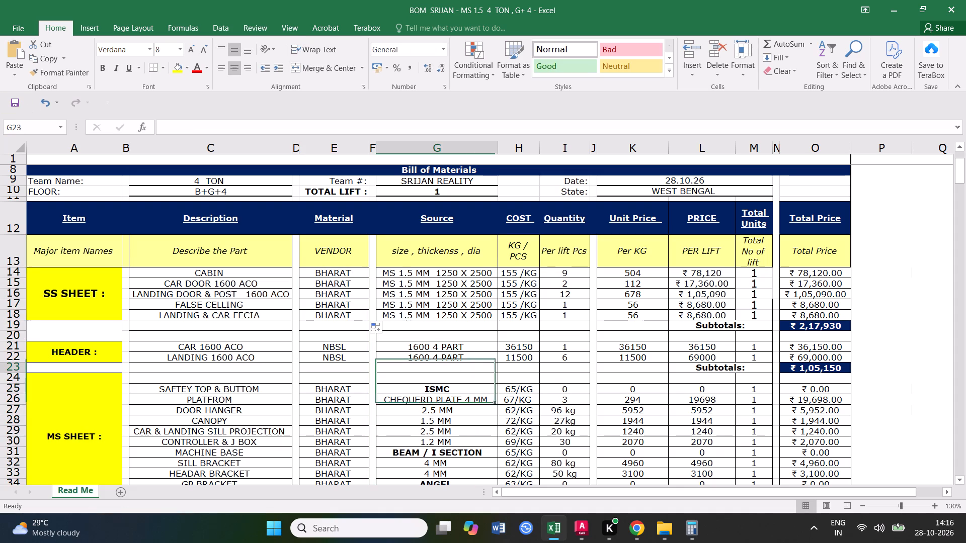
Select the entire CABIN row in the SS SHEET section.
{"action": "left_click", "coordinate": [321, 276]}
{"action": "left_click", "coordinate": [14, 273]}
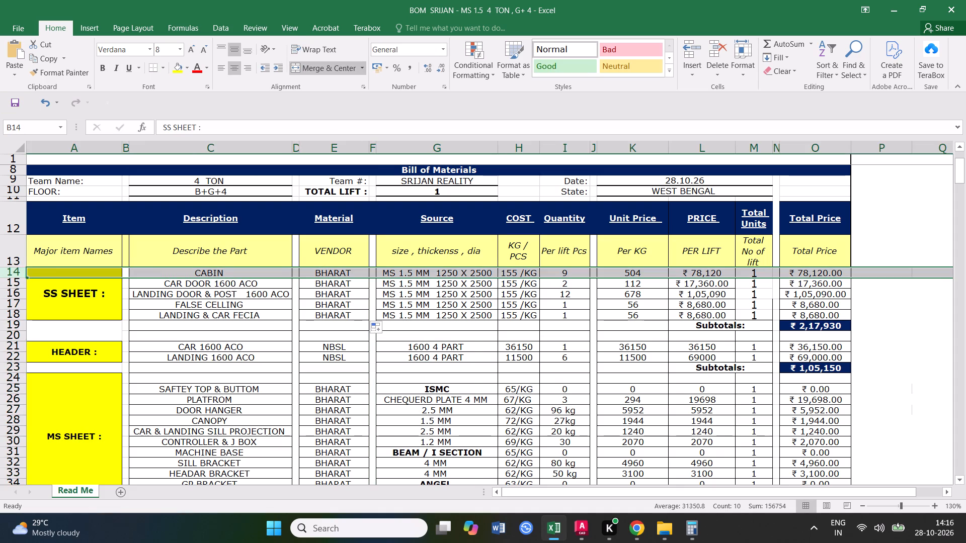
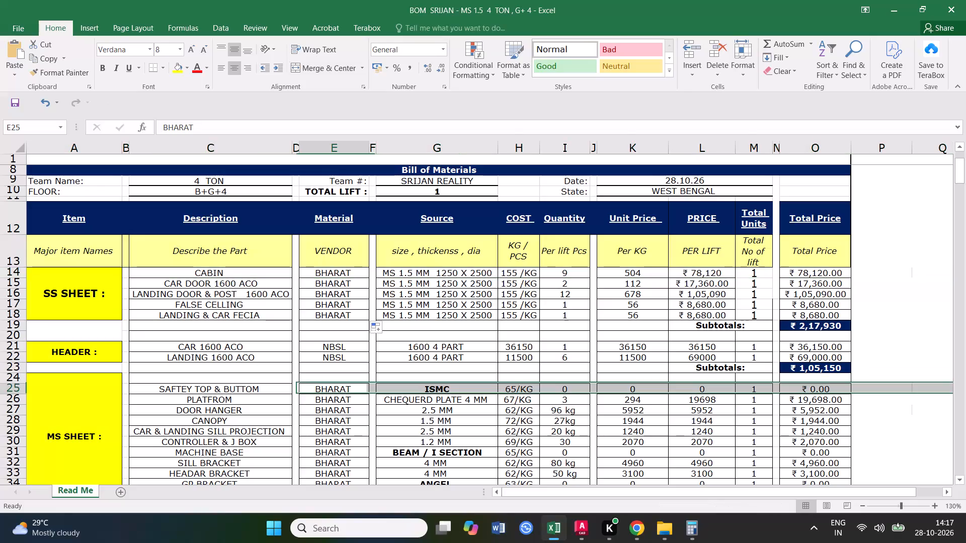
Select the entire CABIN row in the SS SHEET section.
{"action": "left_click", "coordinate": [210, 275]}
{"action": "left_click", "coordinate": [12, 271]}
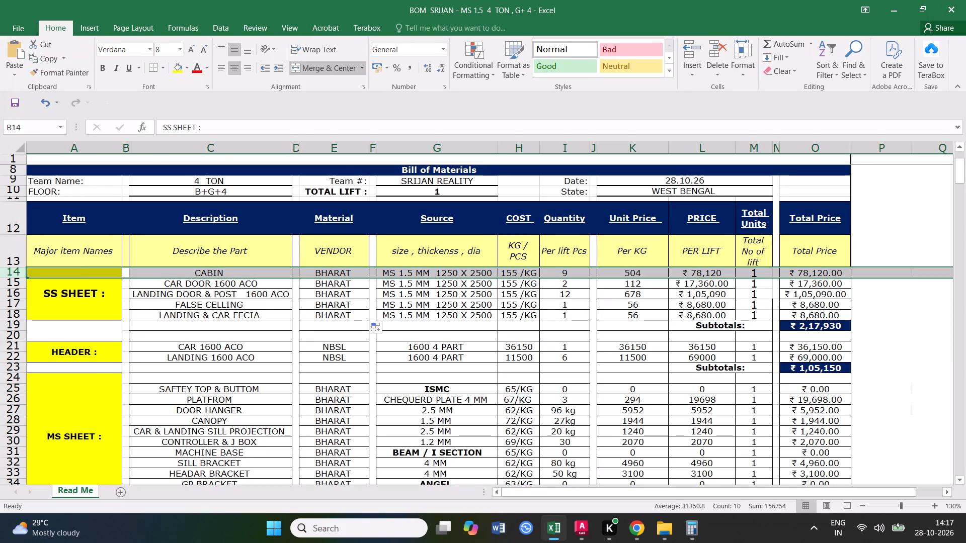
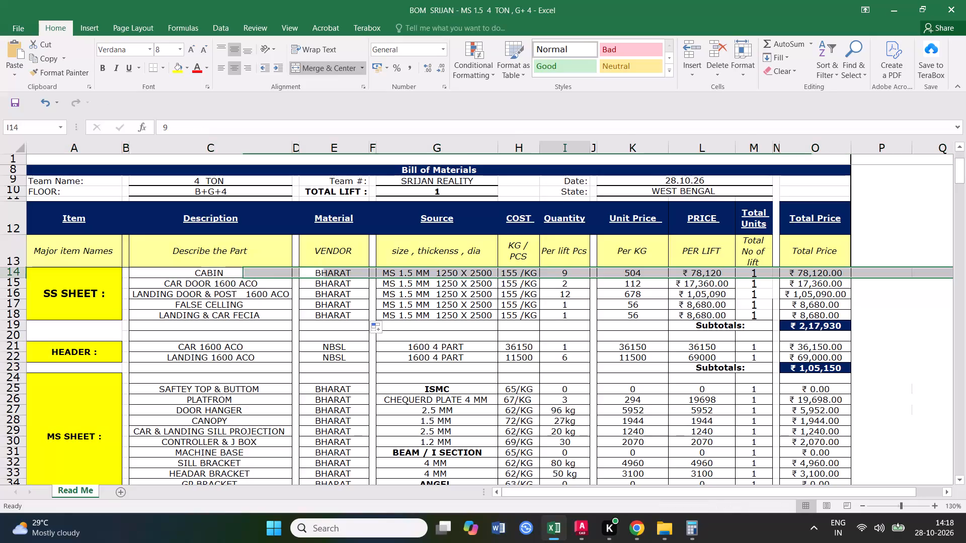
Set the CABIN item's per-lift quantity in the SS SHEET section to 11.
{"action": "double_click", "coordinate": [574, 270]}
{"action": "left_click_drag", "start_coordinate": [572, 272], "coordinate": [561, 272]}
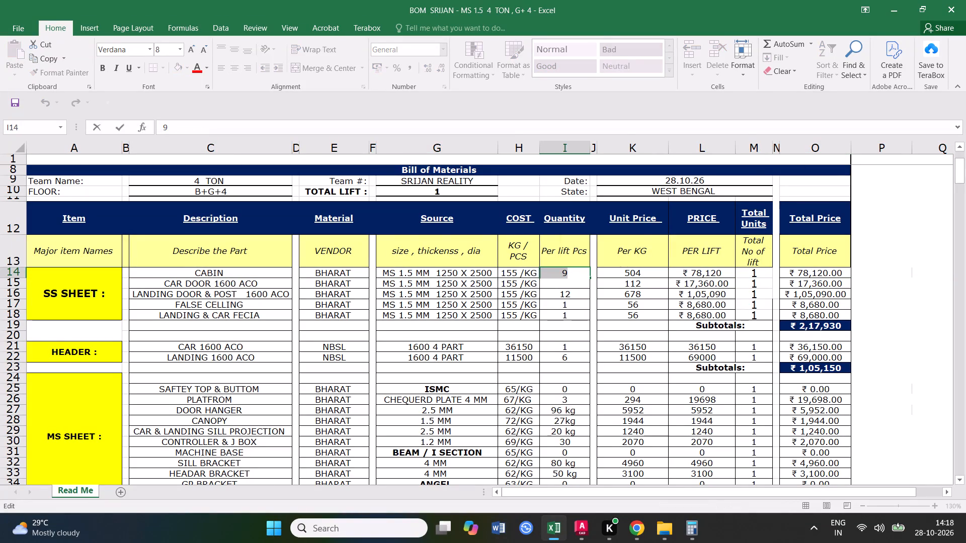
{"action": "type", "text": "11"}
{"action": "left_click", "coordinate": [567, 311]}
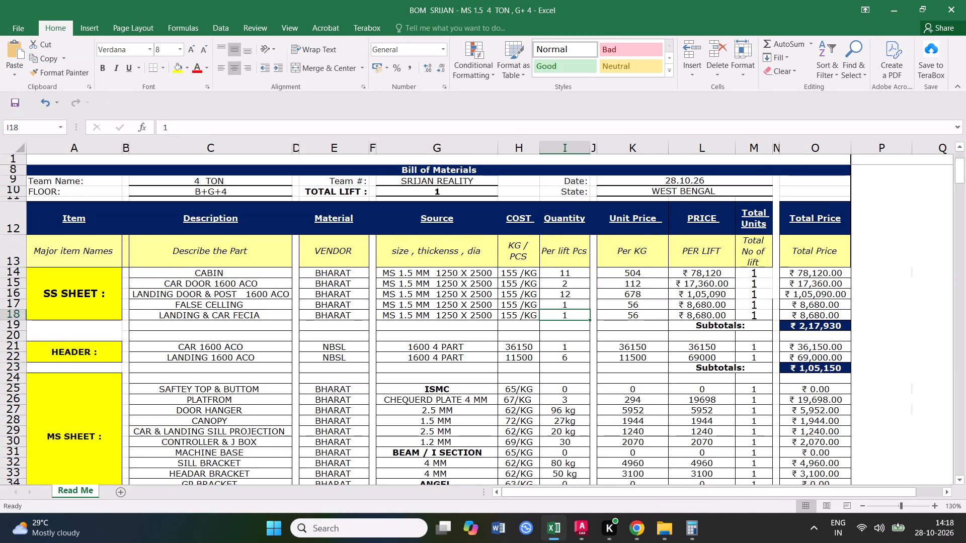
Select the entire CABIN row in the SS SHEET section.
{"action": "left_click", "coordinate": [571, 275]}
{"action": "left_click", "coordinate": [518, 271]}
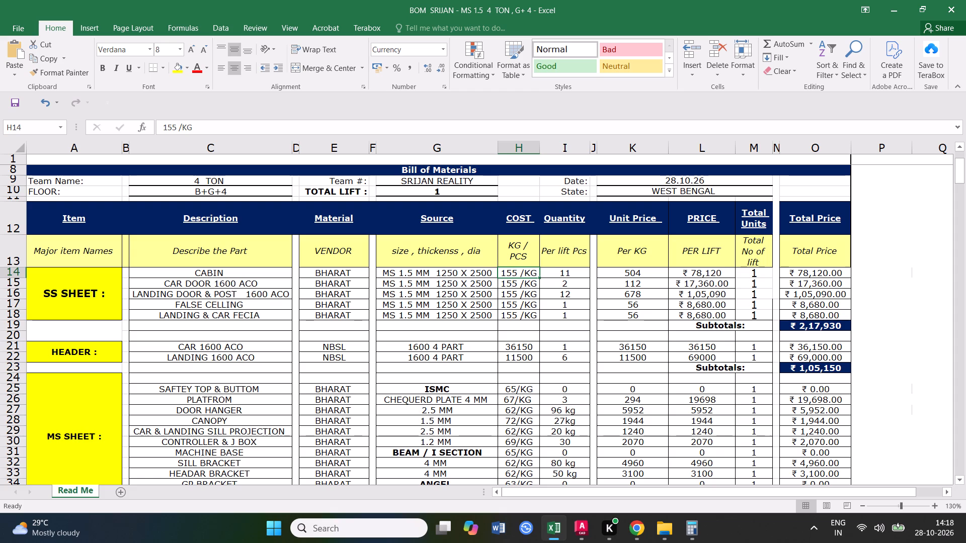
{"action": "left_click", "coordinate": [12, 269]}
{"action": "left_click", "coordinate": [14, 273]}
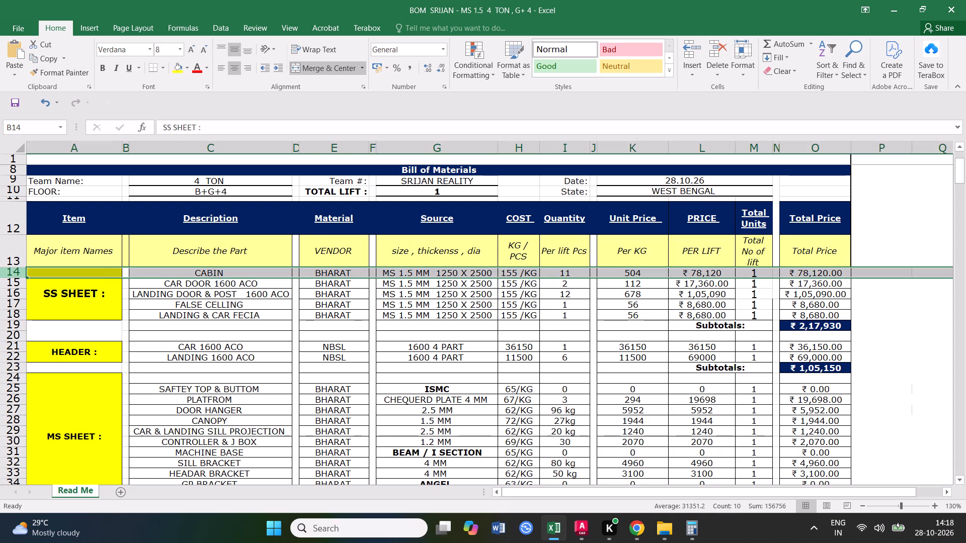
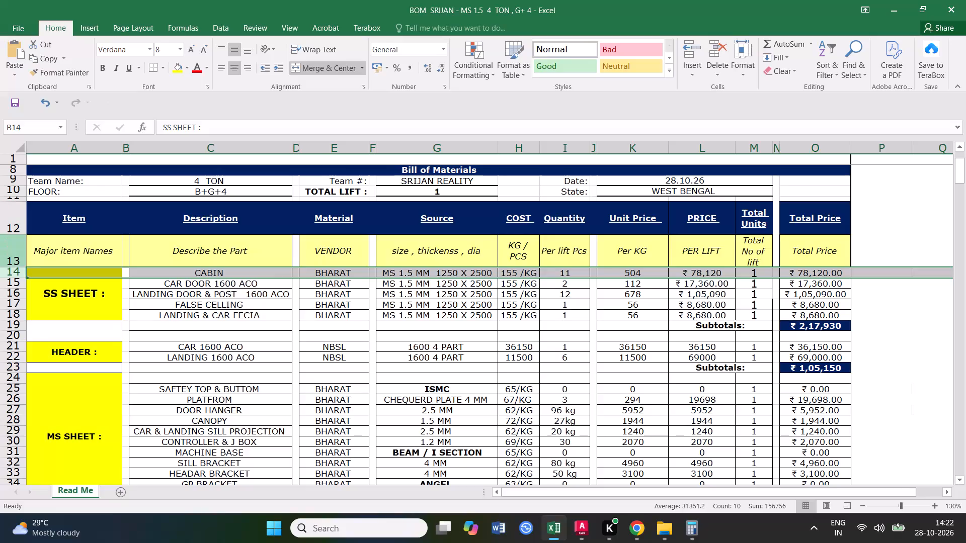
Set the CABIN item's cost in the SS SHEET section to 73.5/KG.
{"action": "left_click", "coordinate": [502, 291]}
{"action": "double_click", "coordinate": [516, 275]}
{"action": "left_click_drag", "start_coordinate": [521, 274], "coordinate": [502, 273]}
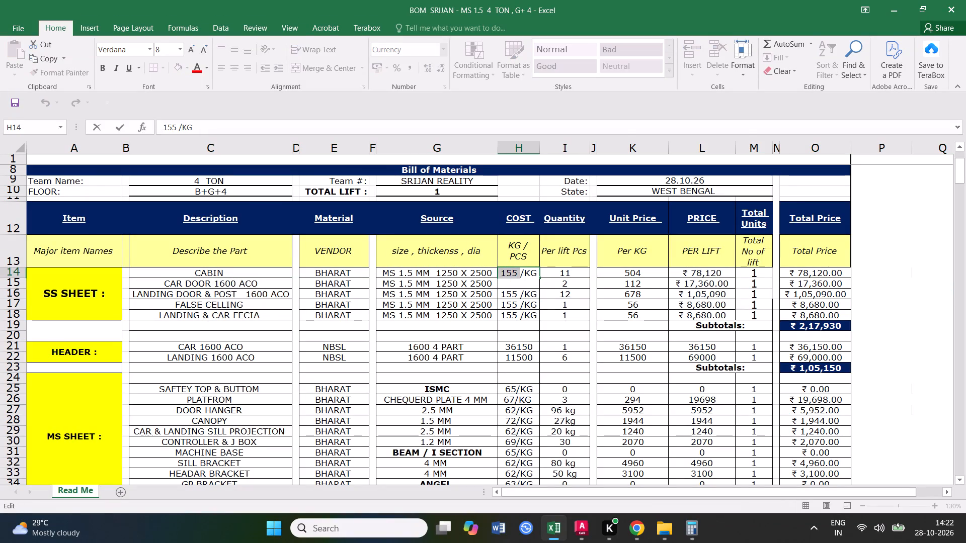
{"action": "left_click_drag", "start_coordinate": [502, 273], "coordinate": [502, 273]}
{"action": "type", "text": "73.5"}
{"action": "left_click", "coordinate": [486, 378]}
Copy the CABIN cost of 73.5/KG down to the remaining SS SHEET items, through LANDING & CAR FECIA.
{"action": "left_click", "coordinate": [513, 275]}
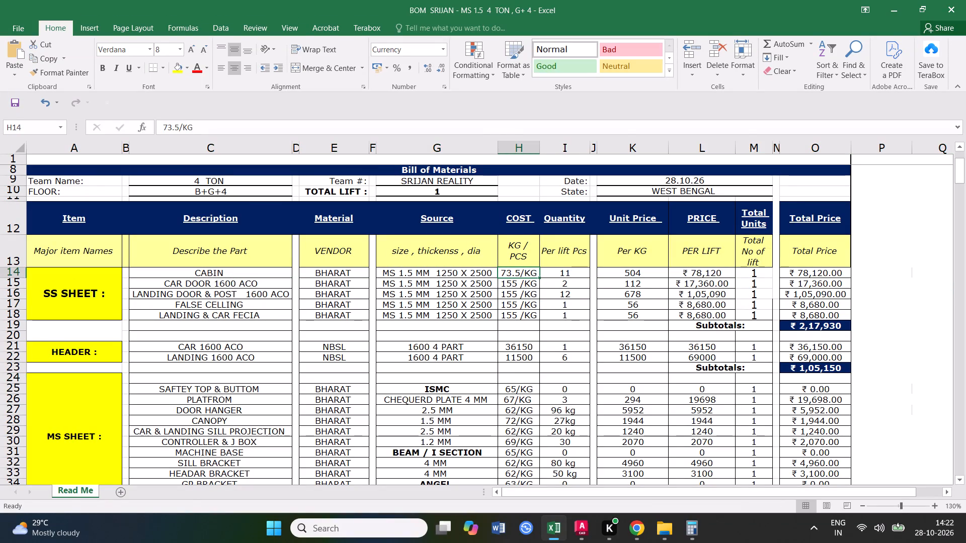
{"action": "left_click_drag", "start_coordinate": [540, 277], "coordinate": [541, 316]}
{"action": "left_click", "coordinate": [526, 339]}
{"action": "left_click", "coordinate": [524, 283]}
{"action": "left_click", "coordinate": [560, 276]}
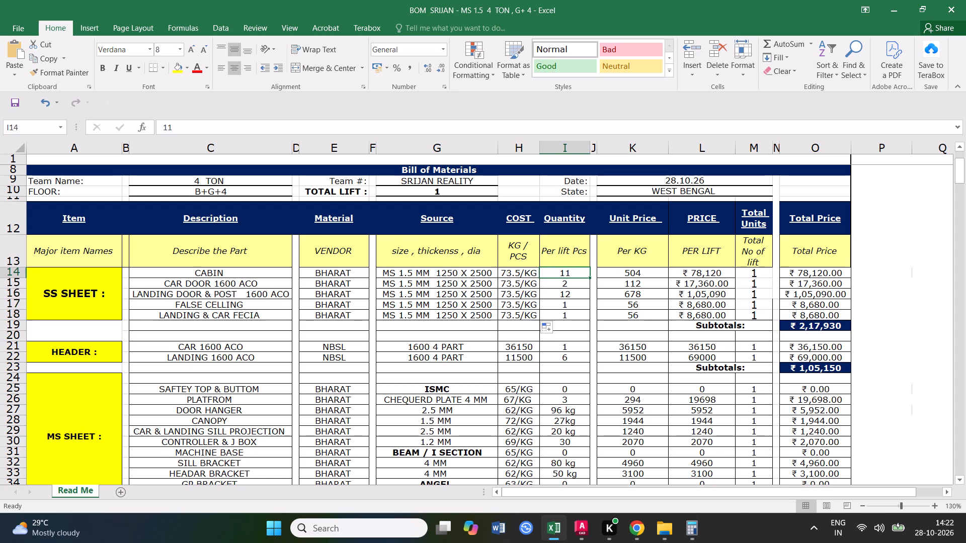
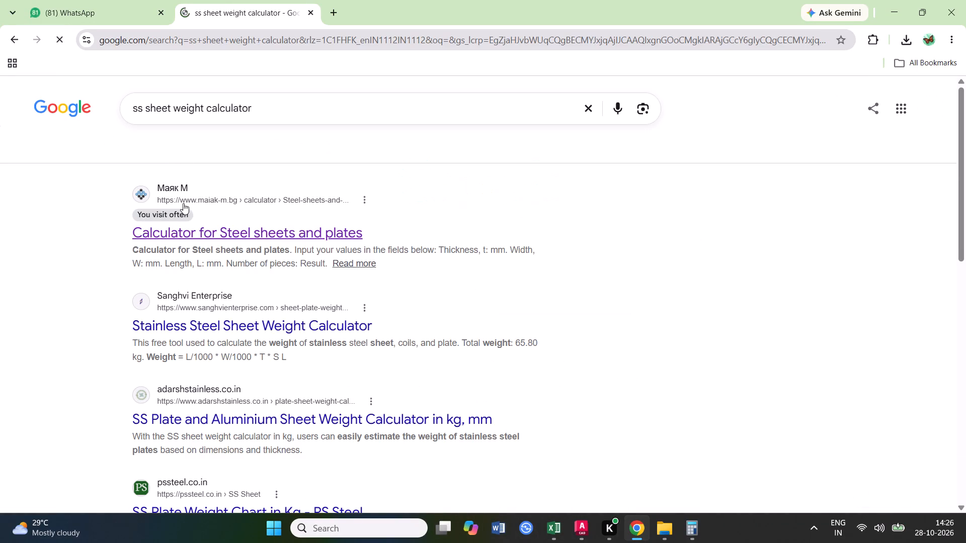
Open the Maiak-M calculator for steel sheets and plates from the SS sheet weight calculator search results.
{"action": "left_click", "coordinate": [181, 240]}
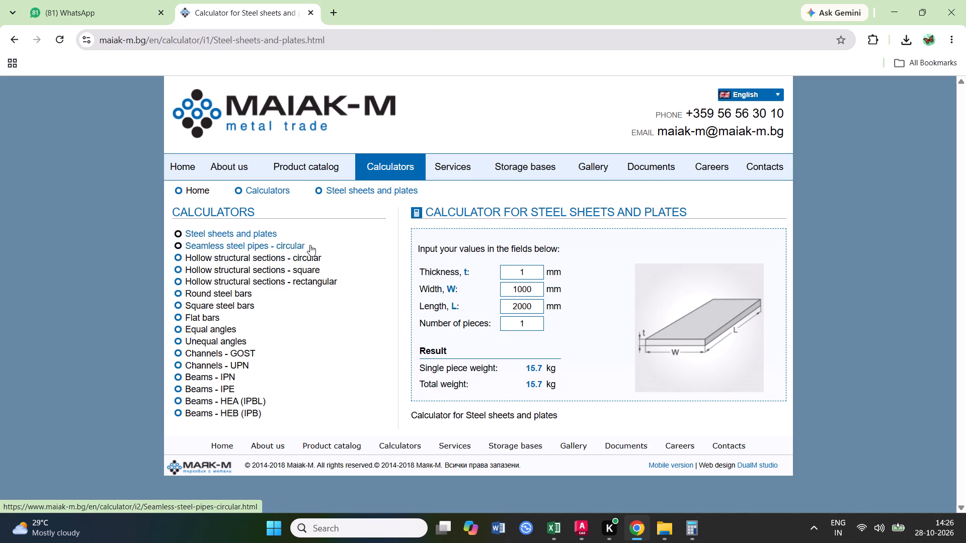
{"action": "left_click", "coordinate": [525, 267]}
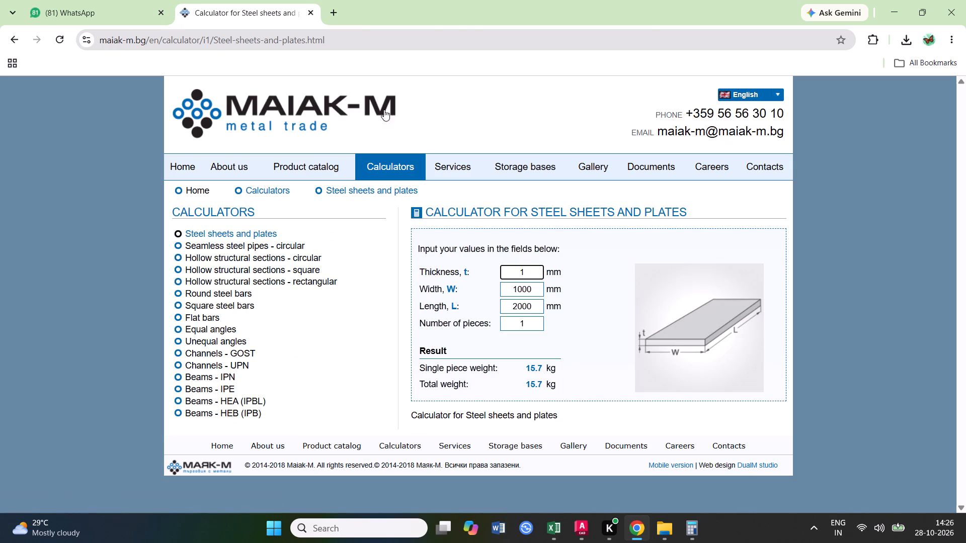
Search the web for "ms sheet weight calculator" and open Maiak-M's Calculator for Steel sheets and plates.
{"action": "left_click", "coordinate": [236, 42]}
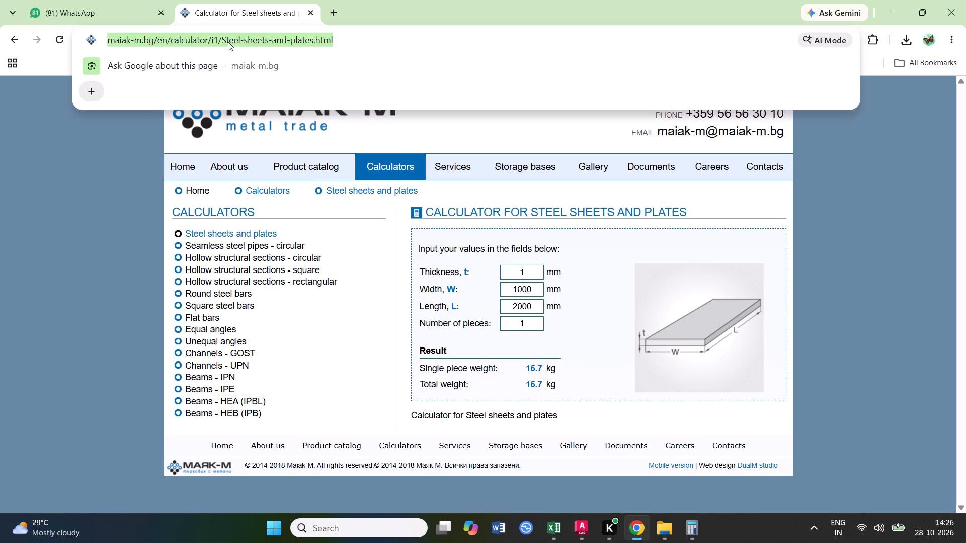
{"action": "type", "text": "MS SHEET"}
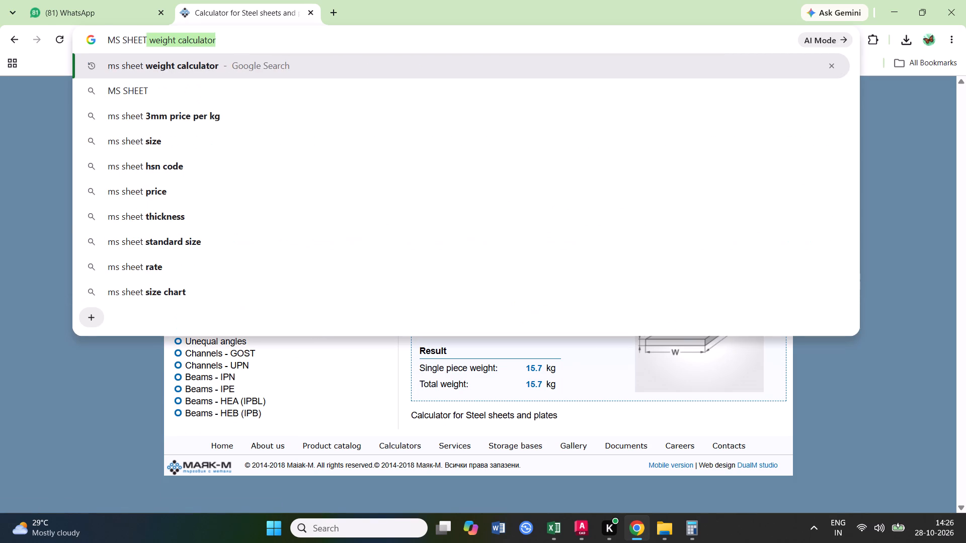
{"action": "left_click", "coordinate": [219, 63]}
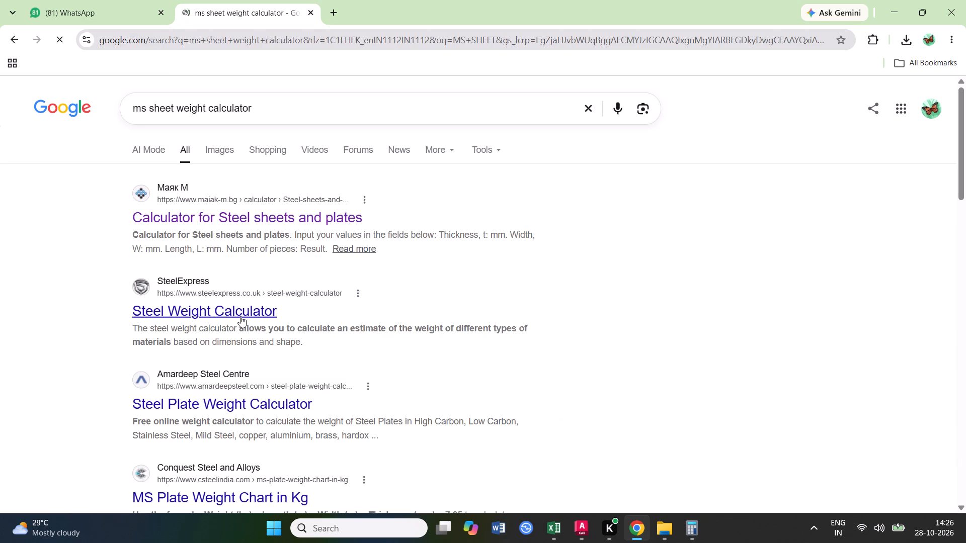
{"action": "left_click", "coordinate": [205, 220]}
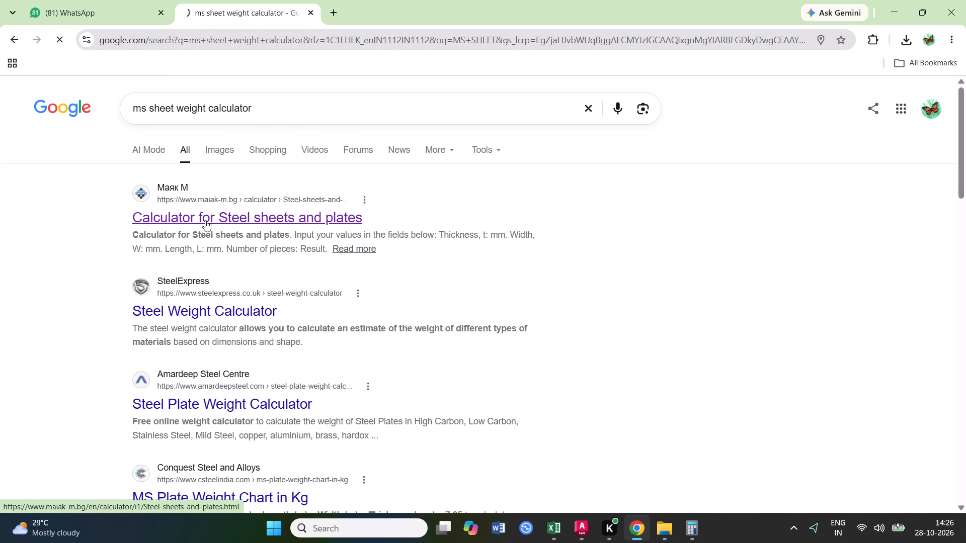
Open the sheet thickness value in the steel sheets and plates calculator for editing.
{"action": "left_click", "coordinate": [528, 274]}
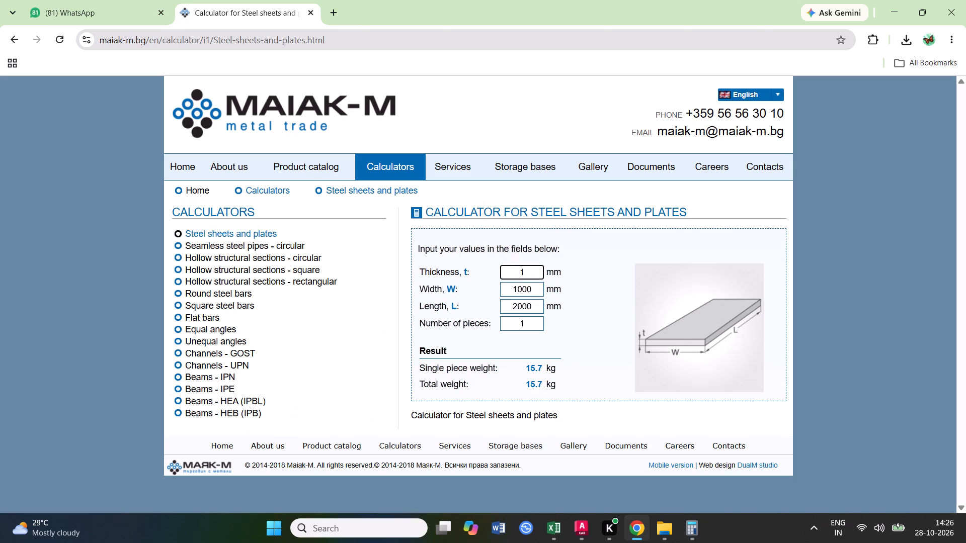
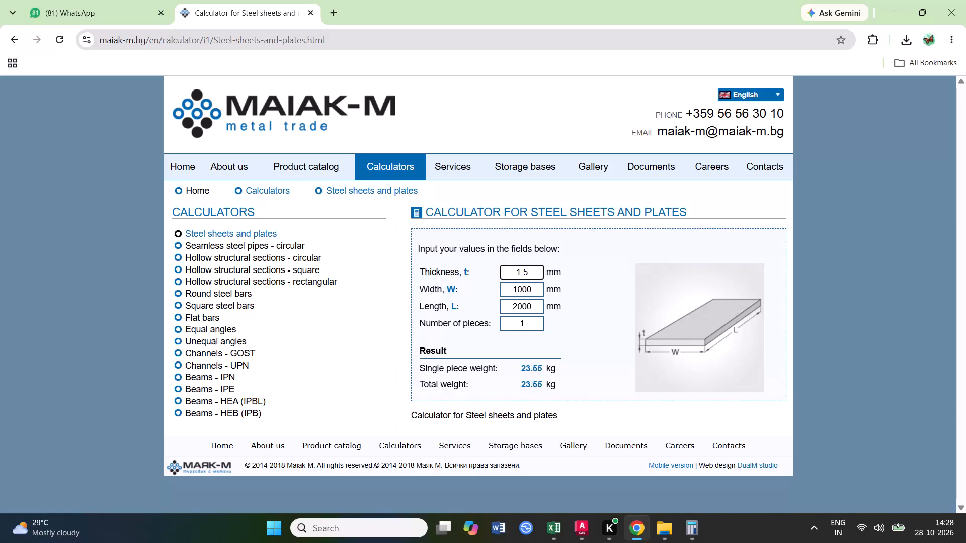
Calculate the weight of a 1.5 mm steel sheet with width 1250 mm and length 2500 mm, and return to the Excel workbook.
{"action": "left_click", "coordinate": [537, 292]}
{"action": "left_click_drag", "start_coordinate": [535, 292], "coordinate": [500, 294]}
{"action": "type", "text": "1252"}
{"action": "key", "text": "BackSpace"}
{"action": "key", "text": "0"}
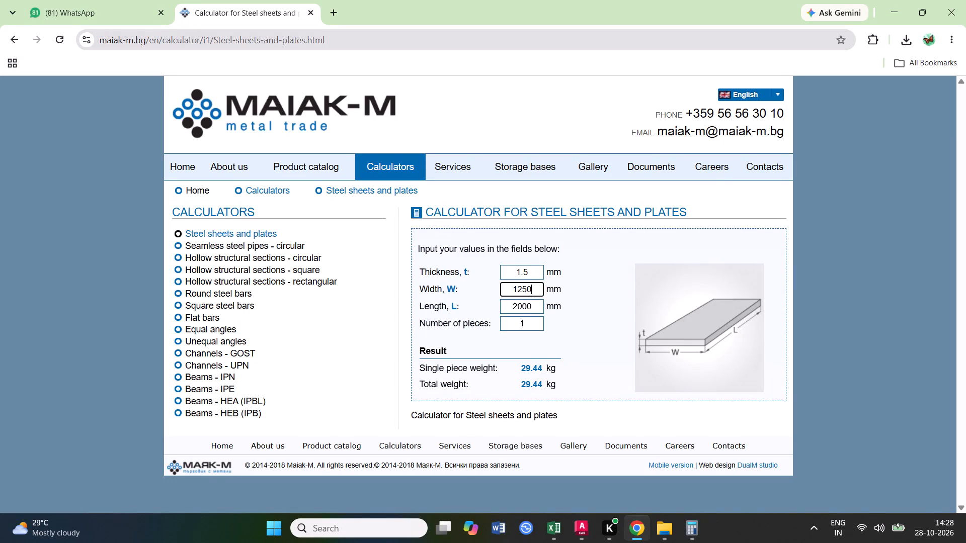
{"action": "left_click_drag", "start_coordinate": [535, 306], "coordinate": [506, 304]}
{"action": "type", "text": "2500"}
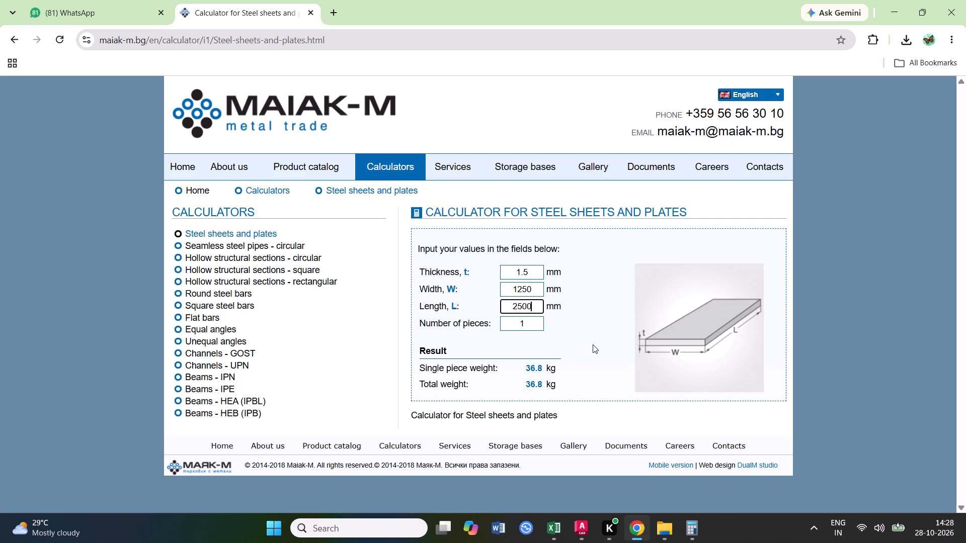
{"action": "left_click", "coordinate": [900, 14]}
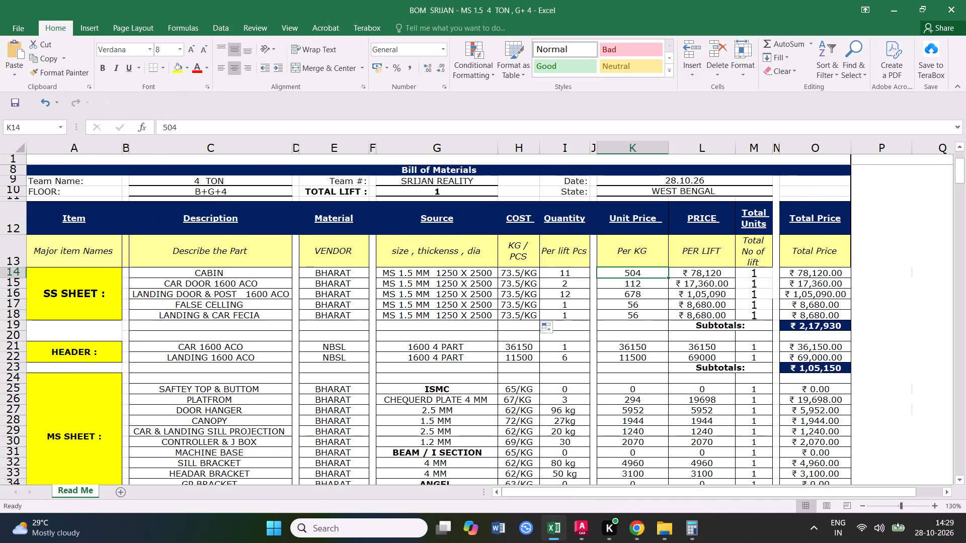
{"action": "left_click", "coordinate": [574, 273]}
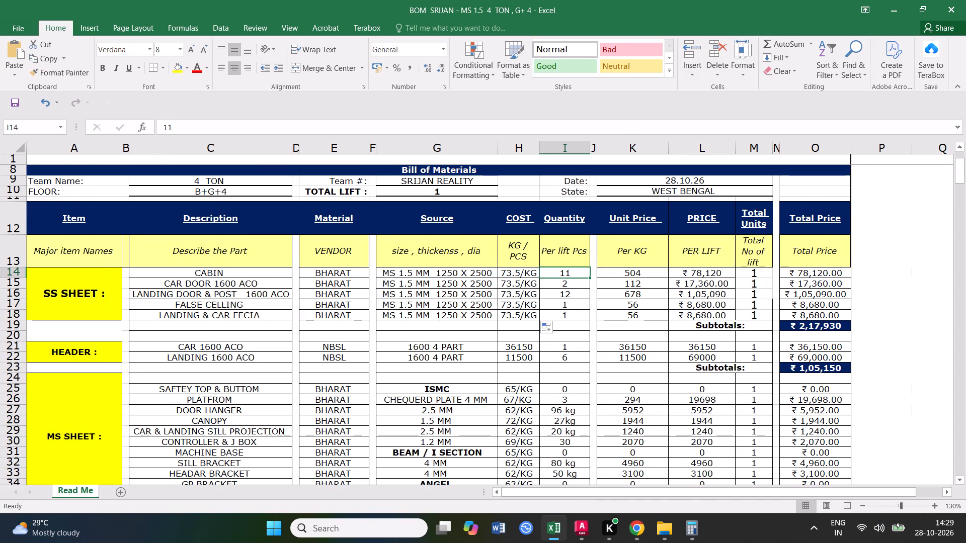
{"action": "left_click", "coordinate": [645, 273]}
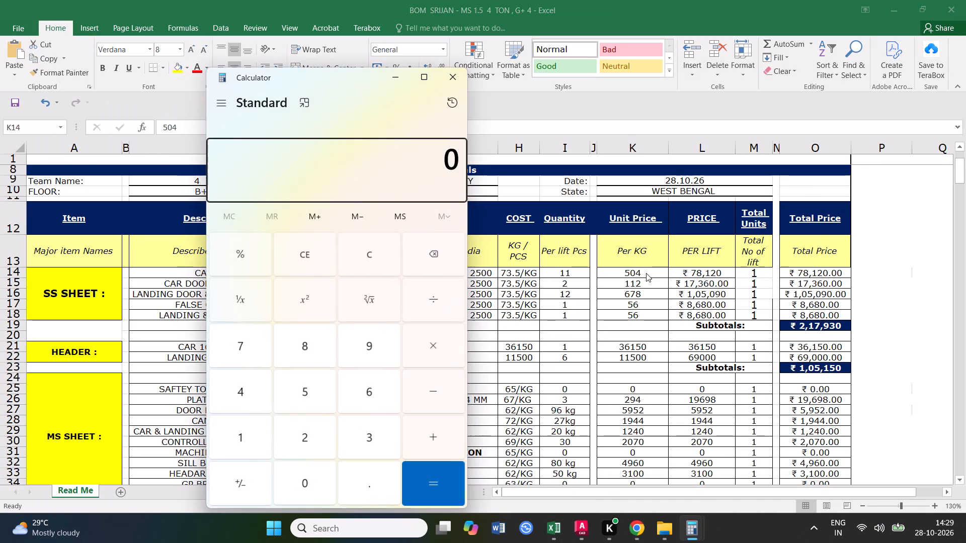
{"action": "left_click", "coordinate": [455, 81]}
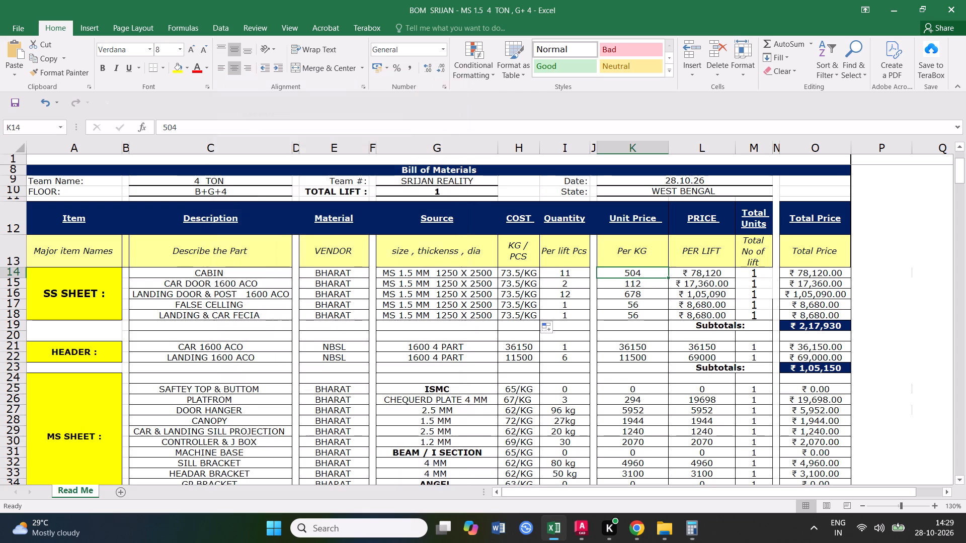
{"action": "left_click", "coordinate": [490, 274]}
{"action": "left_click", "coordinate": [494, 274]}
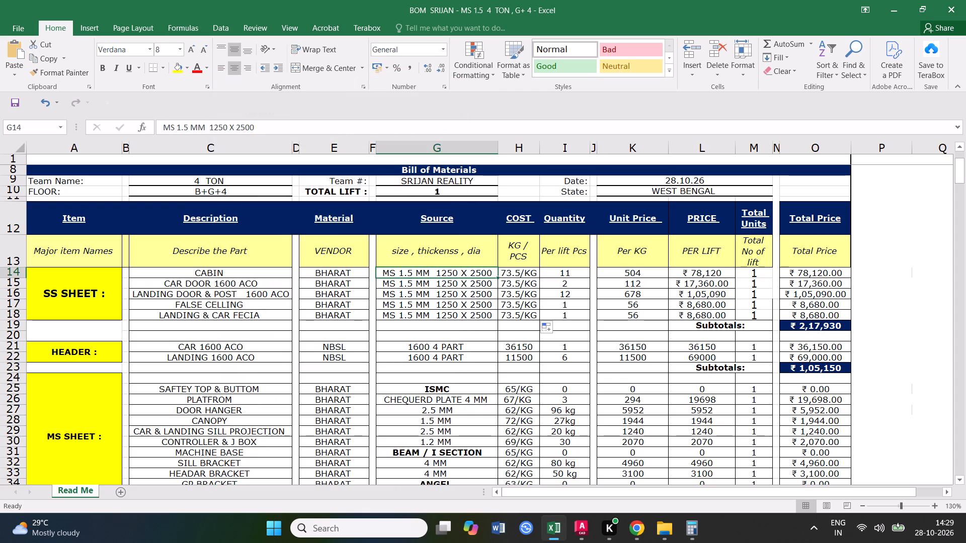
Change the CABIN row's quantity to "11 NOS 36/KG".
{"action": "double_click", "coordinate": [576, 274]}
{"action": "key", "text": "space"}
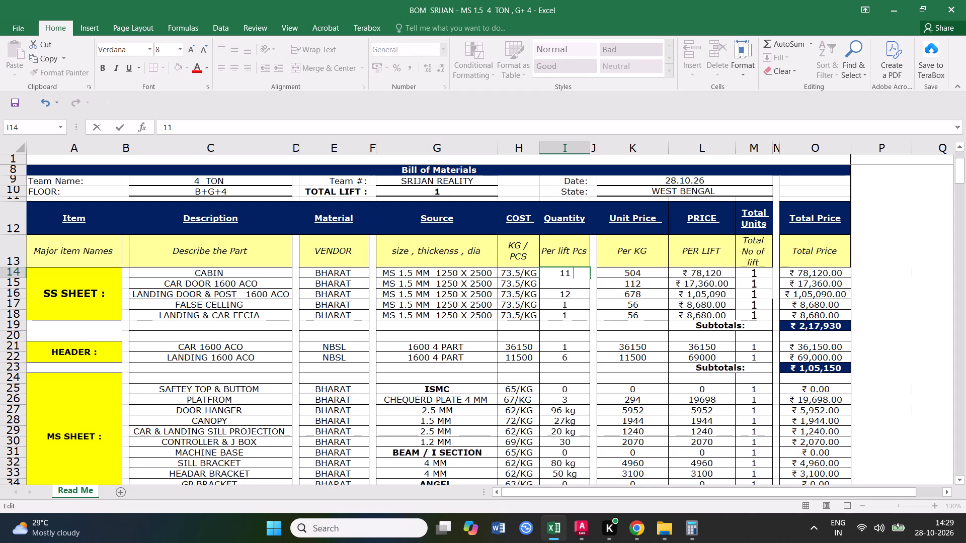
{"action": "type", "text": "-"}
{"action": "key", "text": "BackSpace"}
{"action": "key", "text": "BackSpace"}
{"action": "key", "text": "space"}
{"action": "type", "text": "NOS 36"}
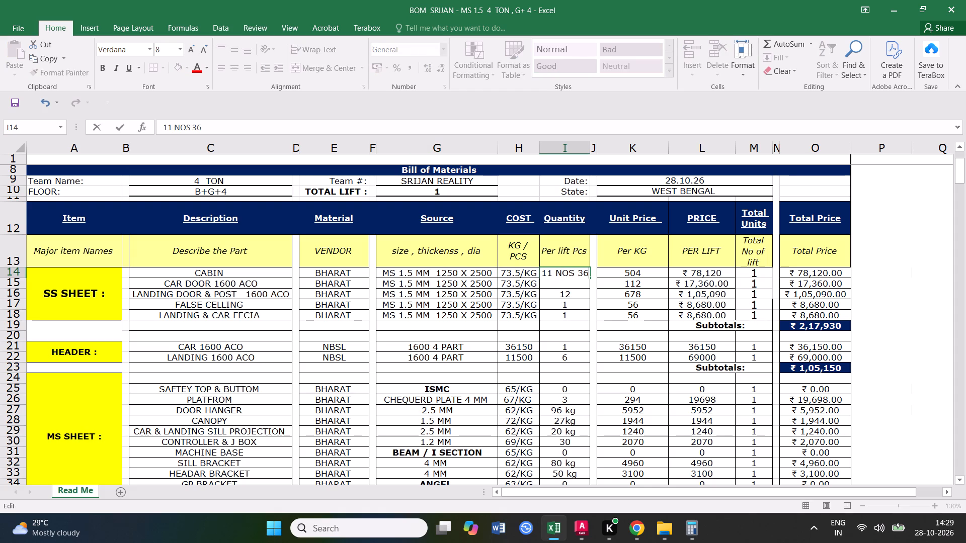
{"action": "key", "text": "slash"}
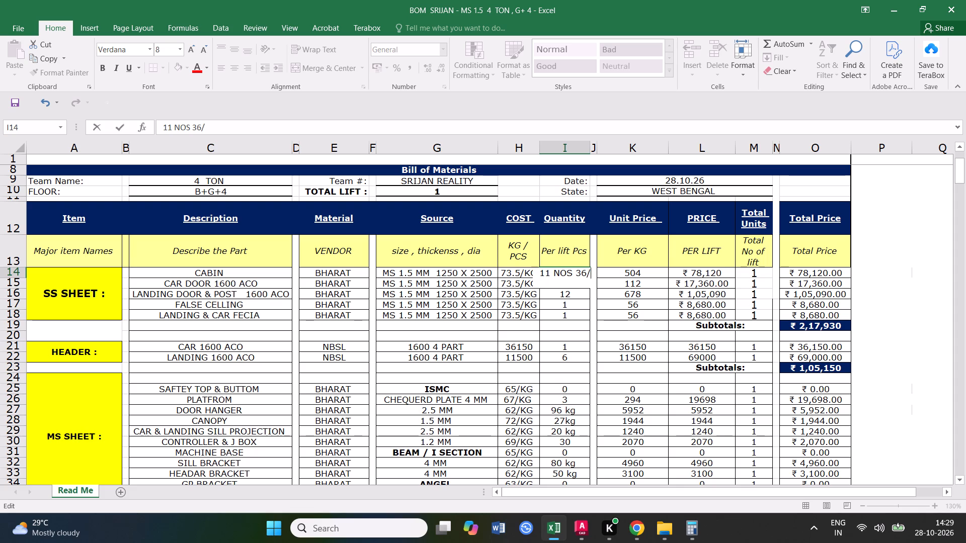
{"action": "type", "text": "KG"}
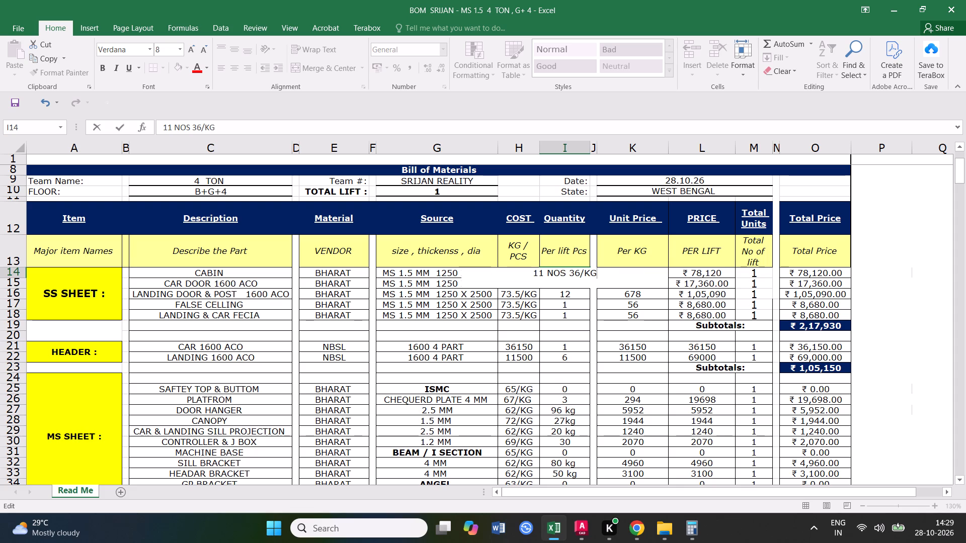
{"action": "left_click", "coordinate": [558, 379]}
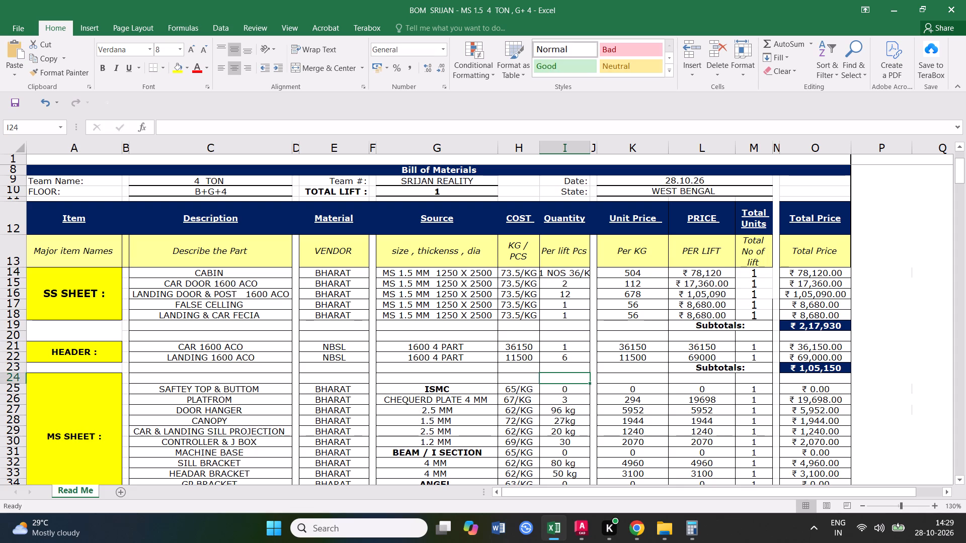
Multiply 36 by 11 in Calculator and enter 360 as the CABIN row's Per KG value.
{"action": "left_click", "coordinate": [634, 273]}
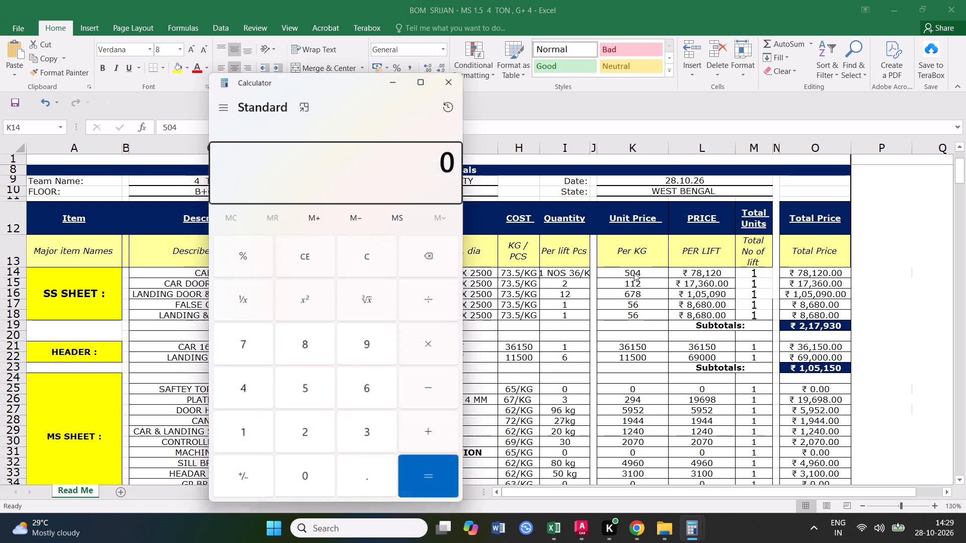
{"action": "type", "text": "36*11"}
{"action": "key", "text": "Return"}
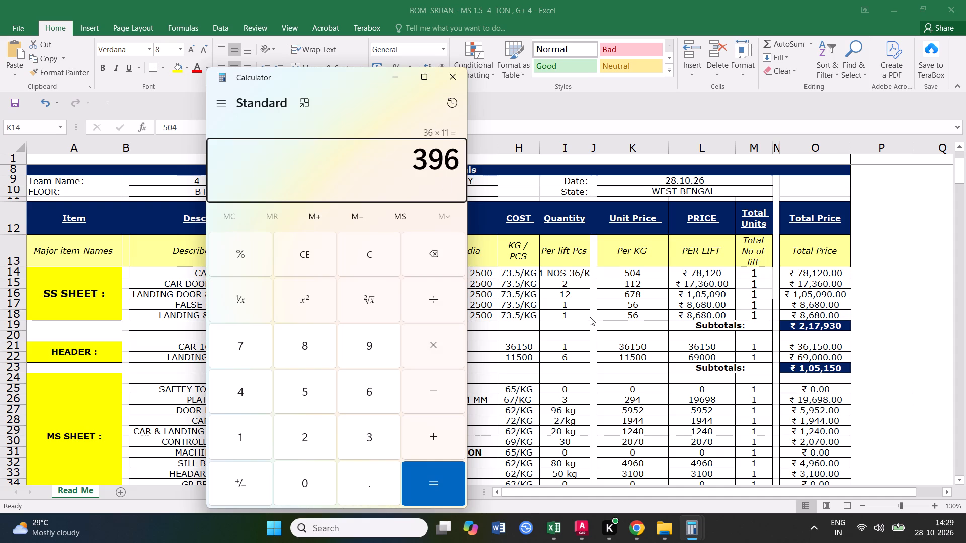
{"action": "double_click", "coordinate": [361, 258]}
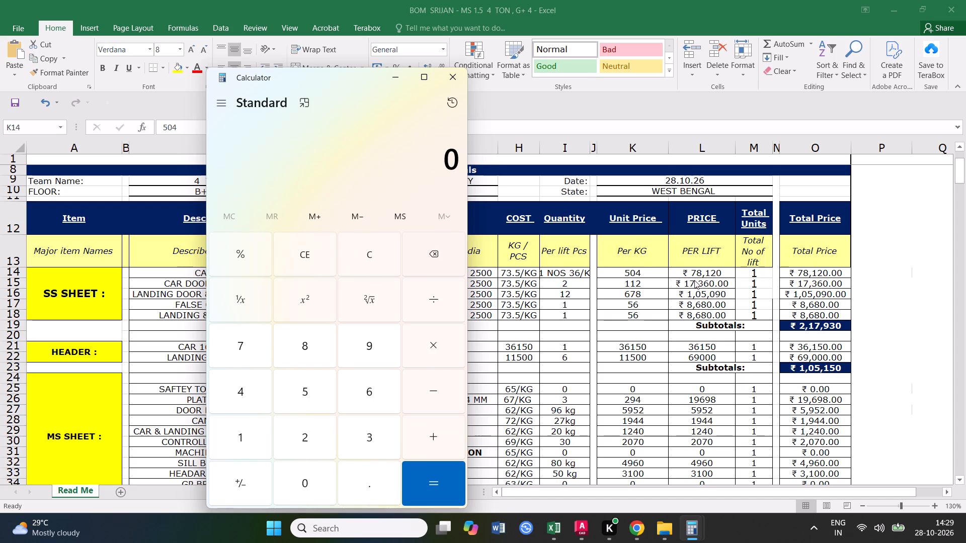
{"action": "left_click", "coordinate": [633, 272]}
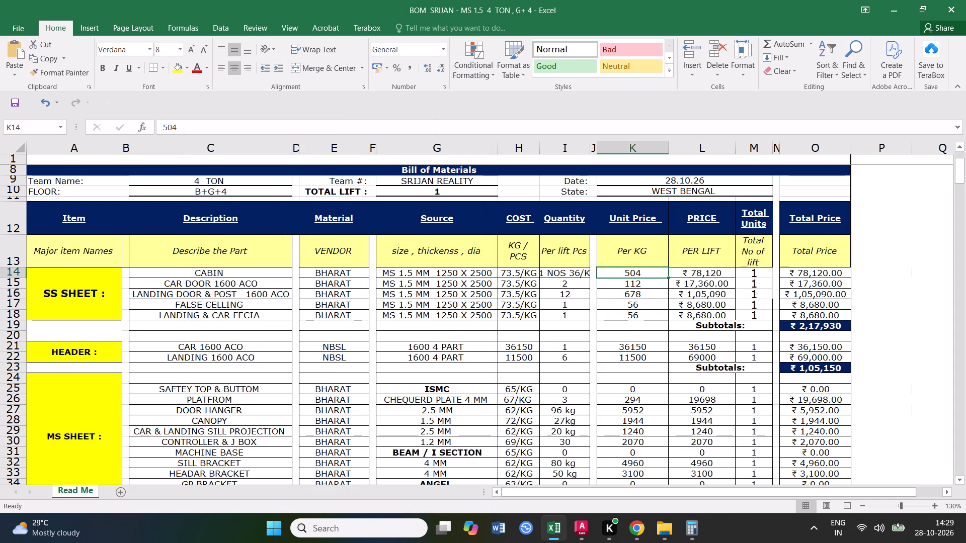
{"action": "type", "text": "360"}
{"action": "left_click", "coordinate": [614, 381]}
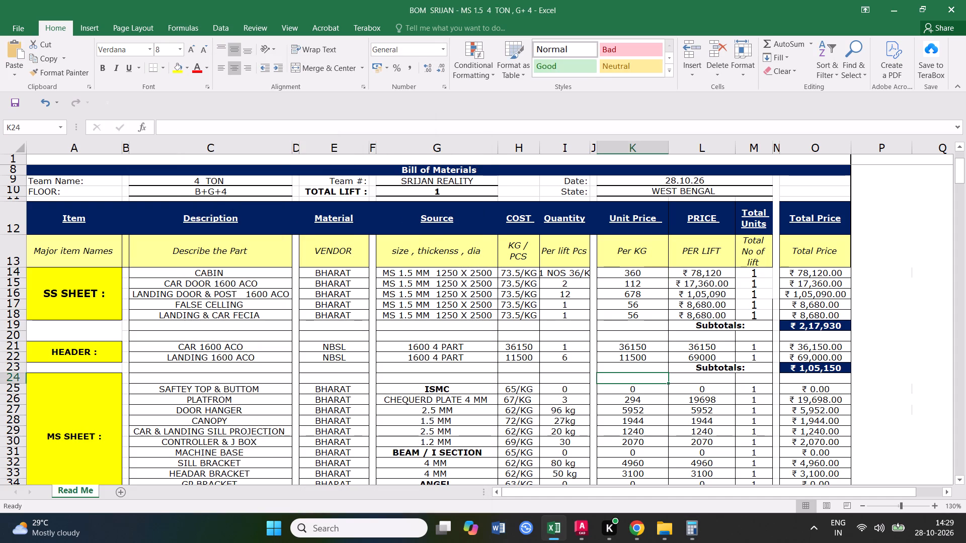
Recalculate 36 × 11 and set the CABIN row's Per KG value to 396.
{"action": "left_click", "coordinate": [641, 276]}
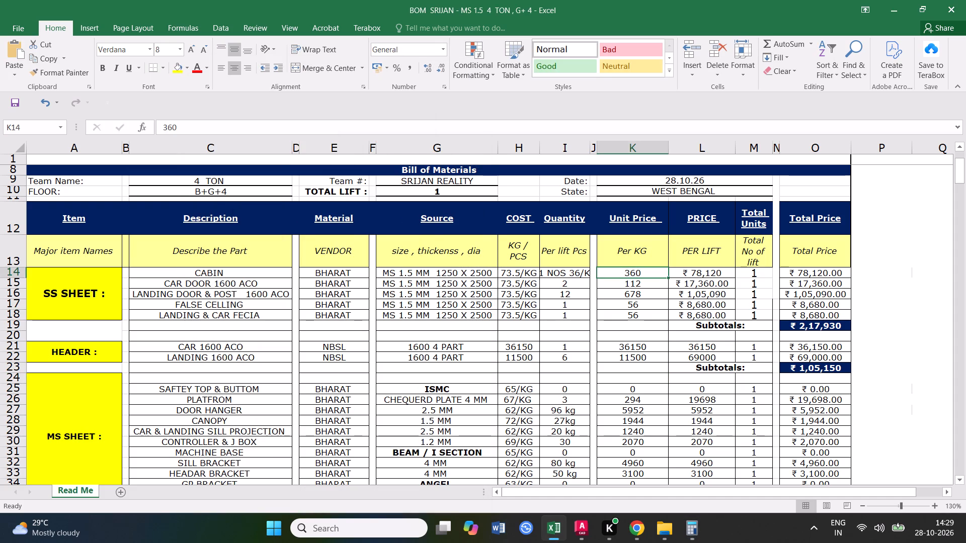
{"action": "type", "text": "36*11"}
{"action": "key", "text": "Return"}
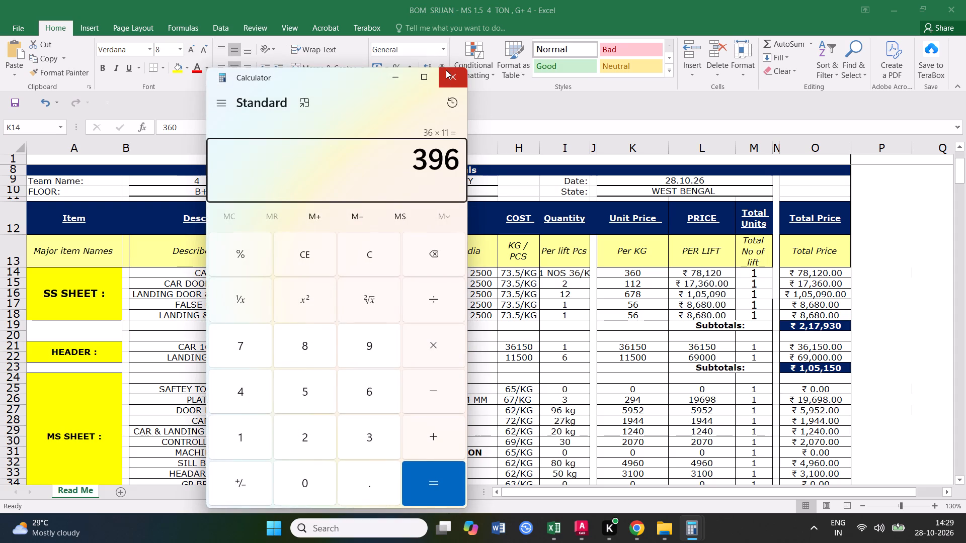
{"action": "left_click", "coordinate": [448, 74]}
{"action": "type", "text": "396"}
{"action": "left_click", "coordinate": [627, 297]}
Calculate 396 × 73.5 and set the CABIN row's price per lift to 29106.
{"action": "left_click", "coordinate": [700, 271]}
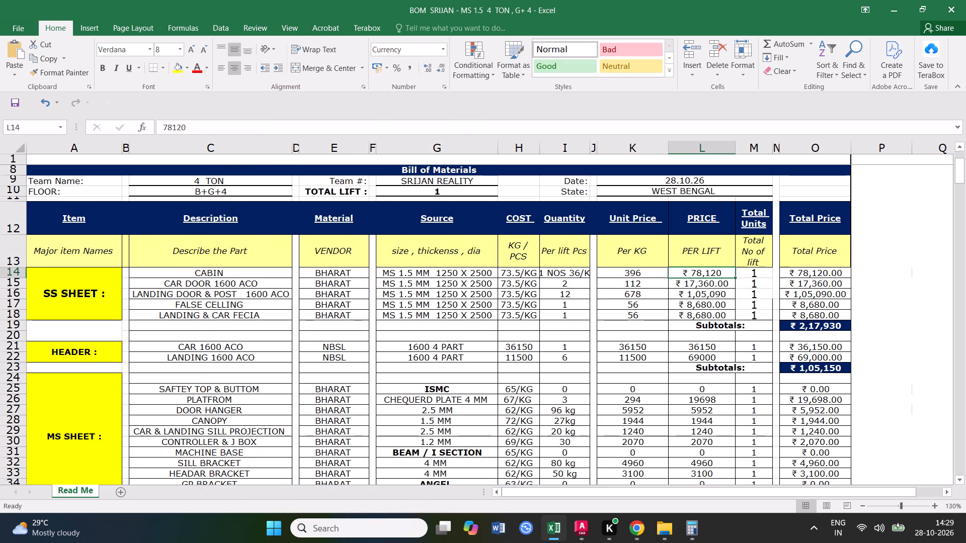
{"action": "type", "text": "396"}
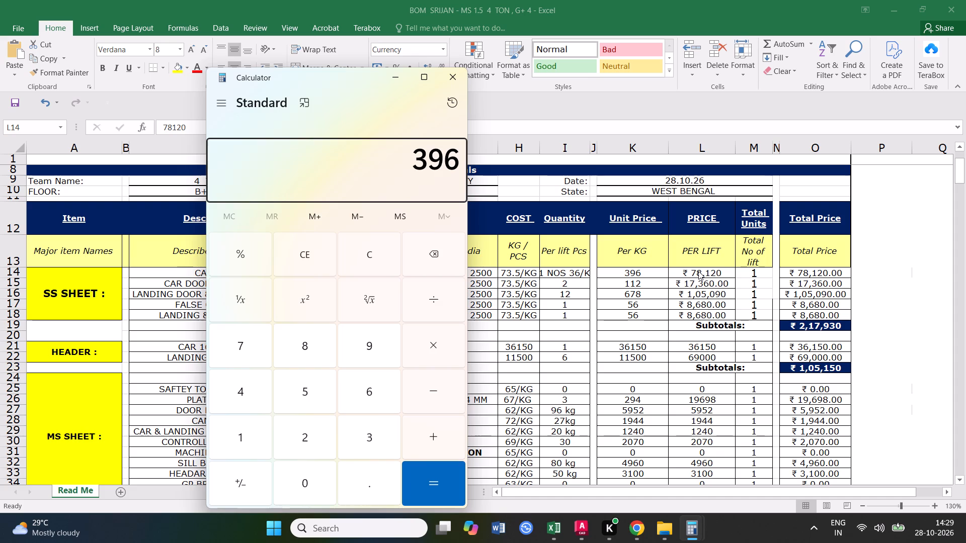
{"action": "key", "text": "asterisk"}
{"action": "type", "text": "73"}
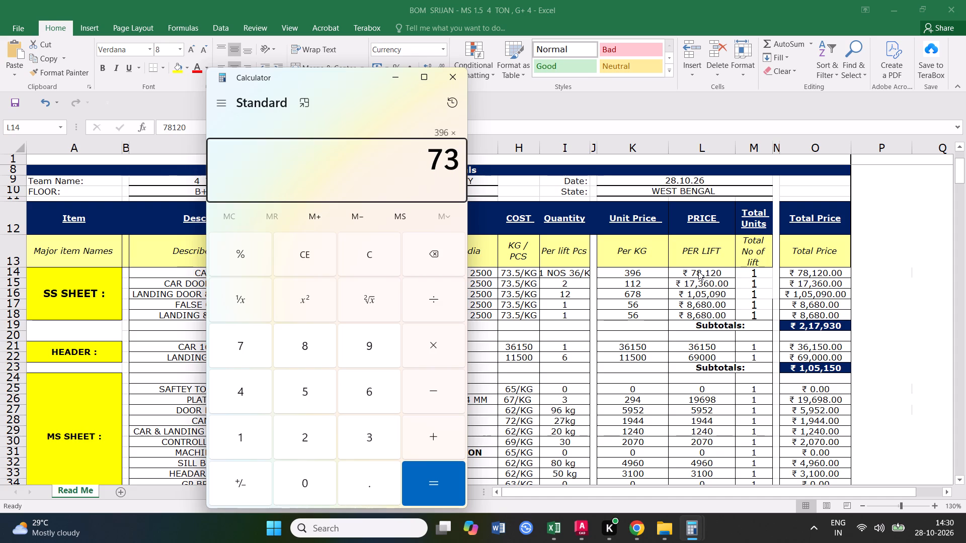
{"action": "type", "text": ".5"}
{"action": "key", "text": "Return"}
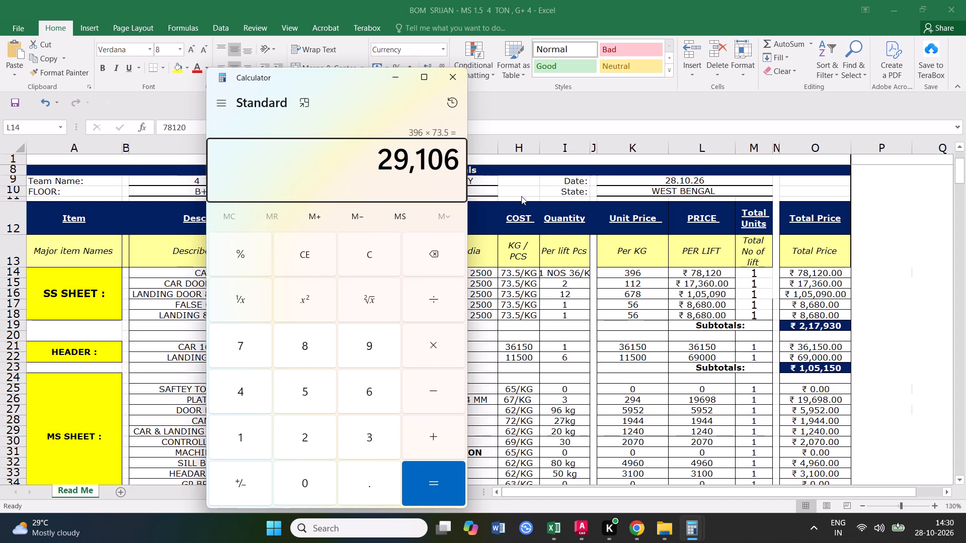
{"action": "left_click", "coordinate": [450, 83]}
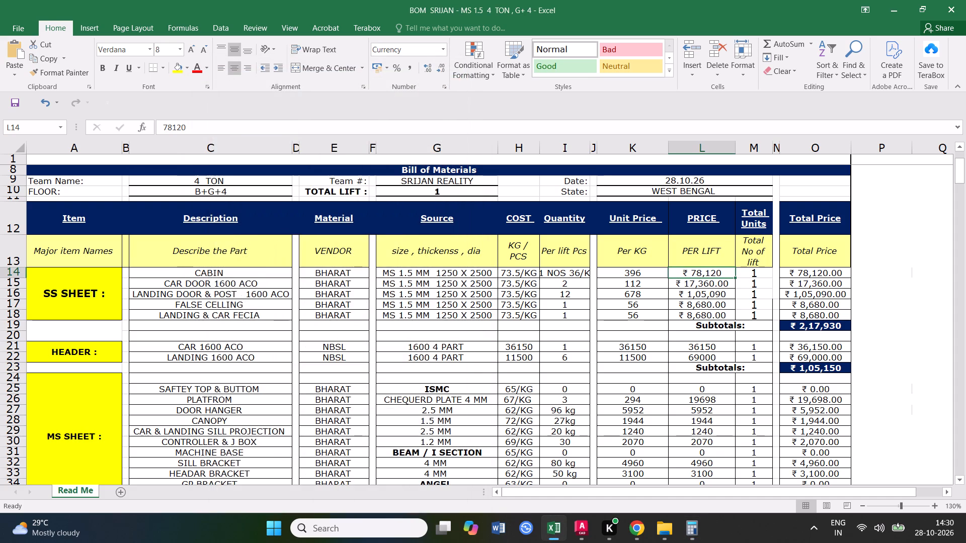
{"action": "type", "text": "29106"}
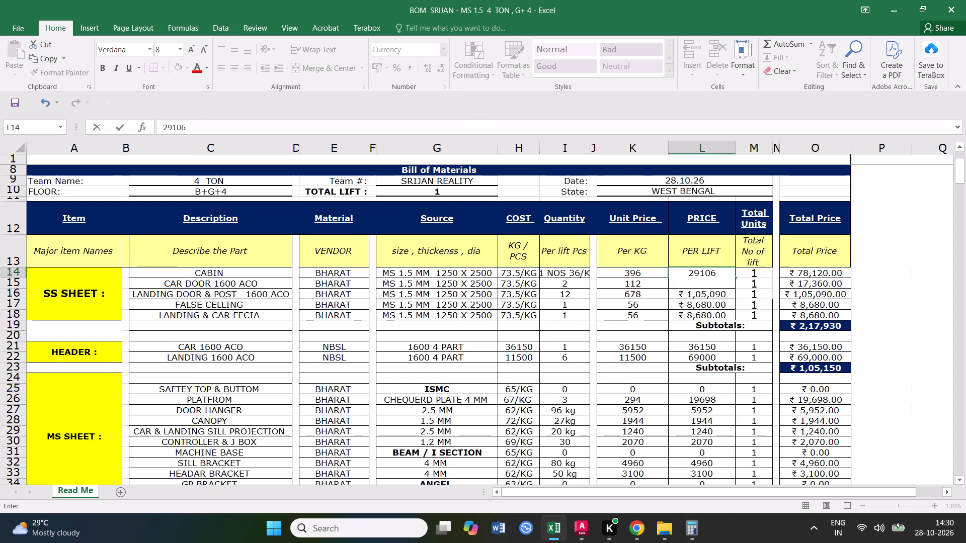
{"action": "left_click", "coordinate": [684, 330]}
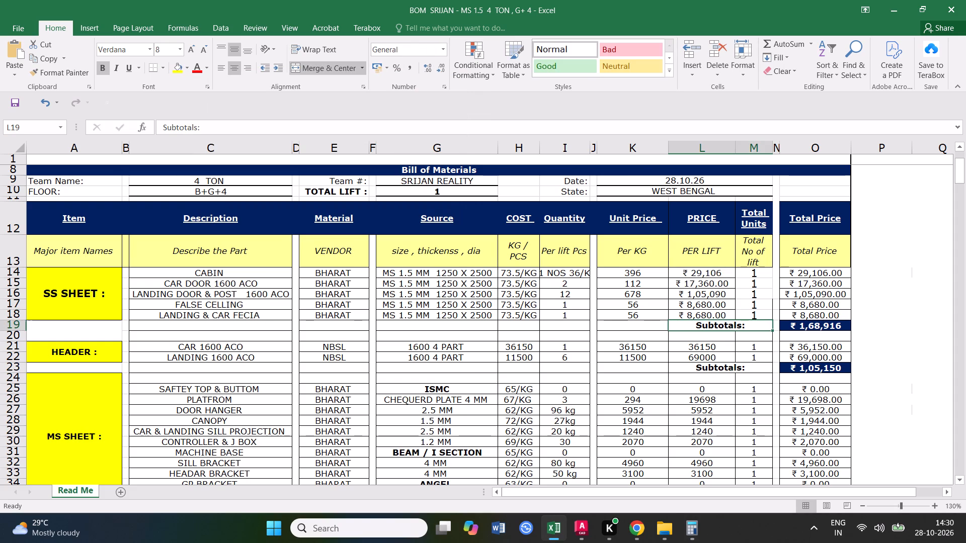
Save the bill of materials workbook.
{"action": "left_click", "coordinate": [17, 109]}
Calculate 36 × 2 and set the CAR DOOR 1600 ACO row's Per KG value to 72.
{"action": "left_click", "coordinate": [234, 284]}
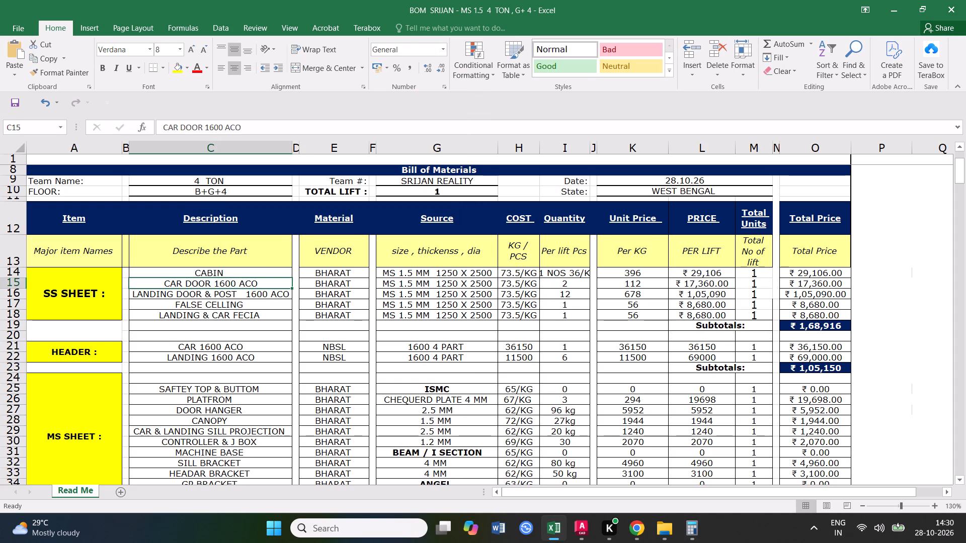
{"action": "left_click", "coordinate": [15, 282]}
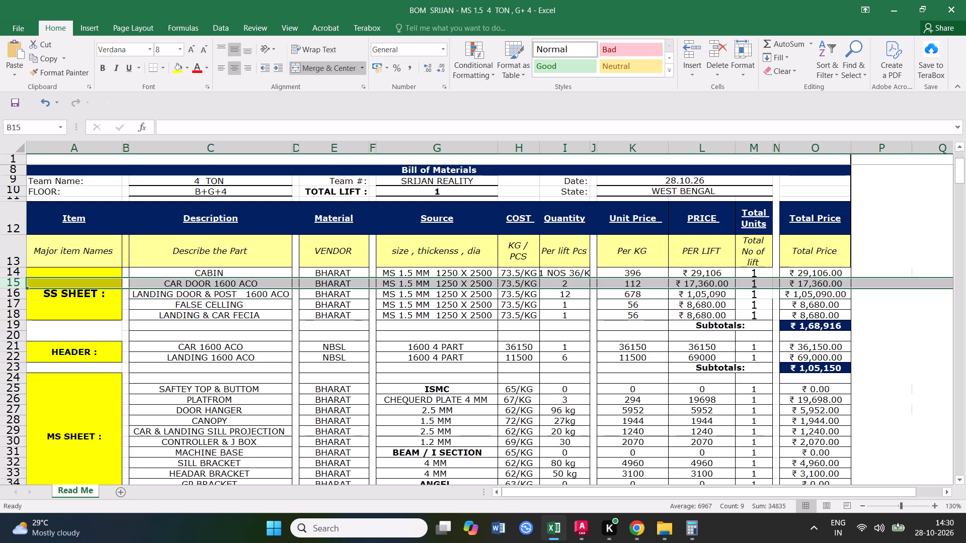
{"action": "left_click", "coordinate": [570, 286]}
{"action": "left_click", "coordinate": [634, 284]}
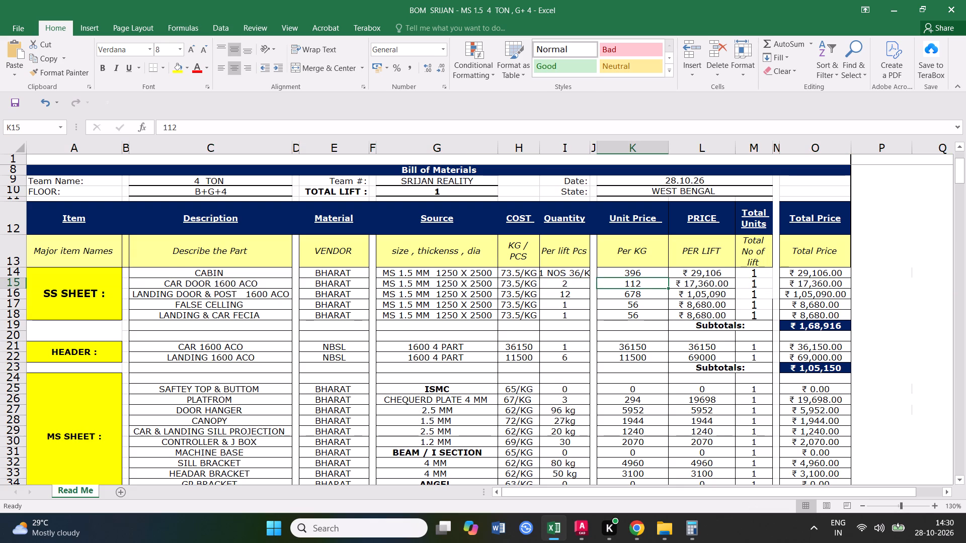
{"action": "left_click", "coordinate": [575, 283]}
{"action": "left_click", "coordinate": [630, 285]}
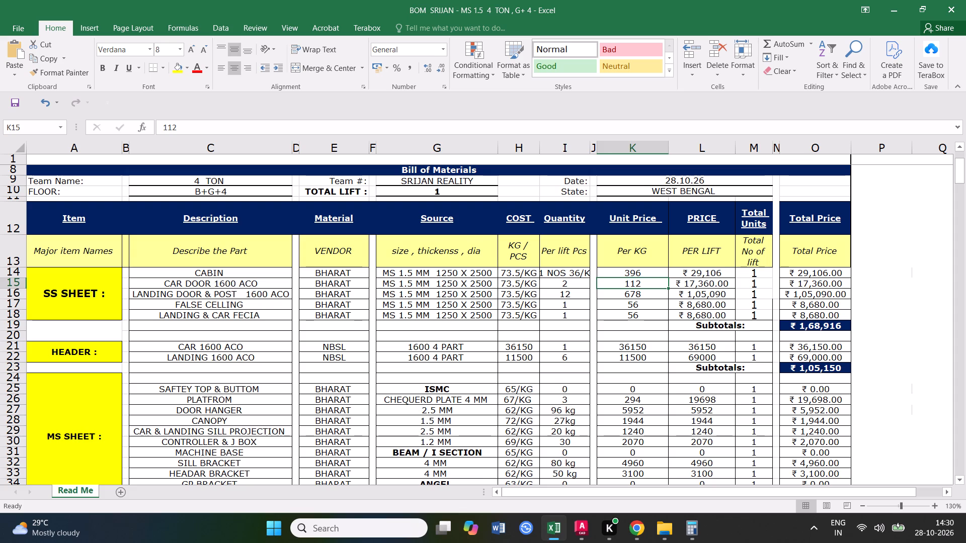
{"action": "type", "text": "36*2"}
{"action": "key", "text": "Return"}
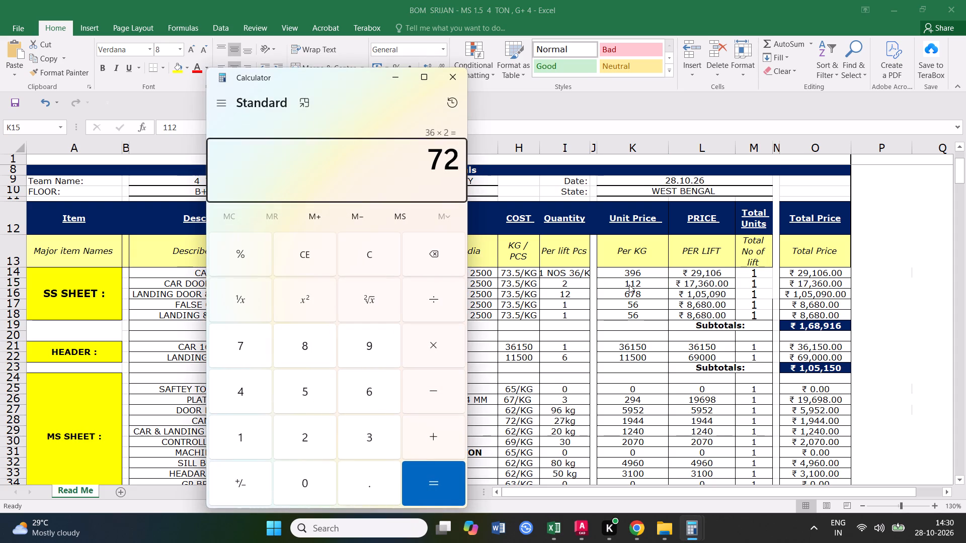
{"action": "left_click", "coordinate": [451, 74]}
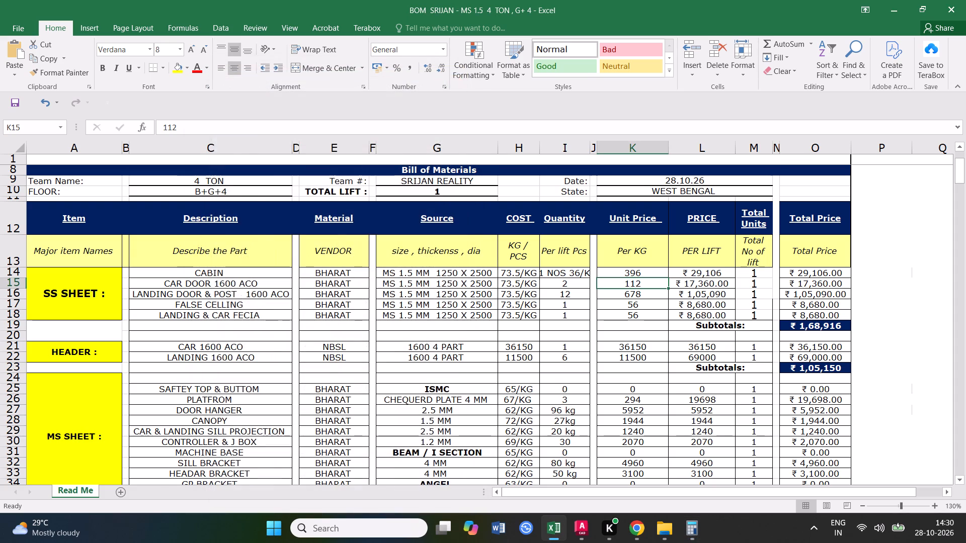
{"action": "type", "text": "72"}
{"action": "left_click", "coordinate": [649, 324]}
Calculate 72 × 73.5 and set the CAR DOOR 1600 ACO row's price per lift to 5292.
{"action": "left_click", "coordinate": [698, 284]}
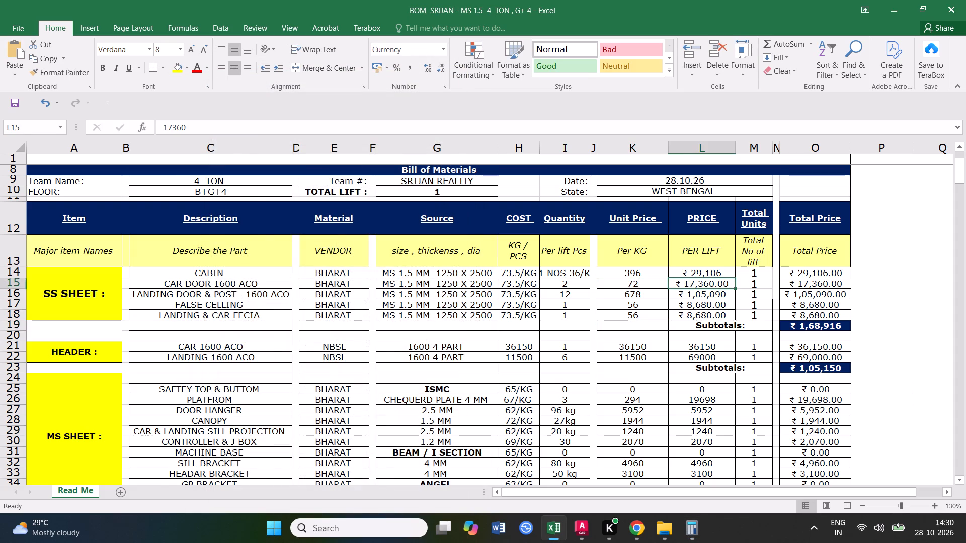
{"action": "type", "text": "72"}
{"action": "type", "text": "*73.5"}
{"action": "key", "text": "Return"}
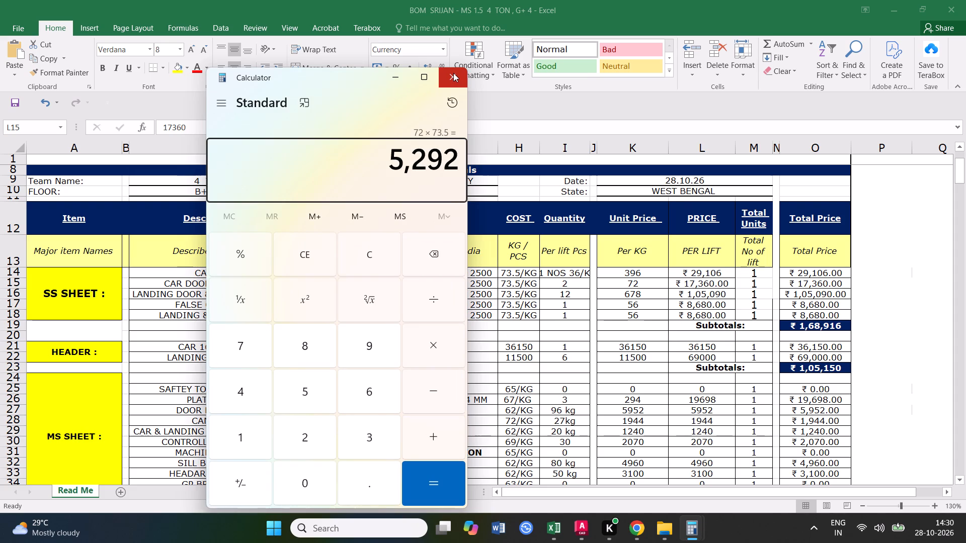
{"action": "left_click", "coordinate": [453, 75]}
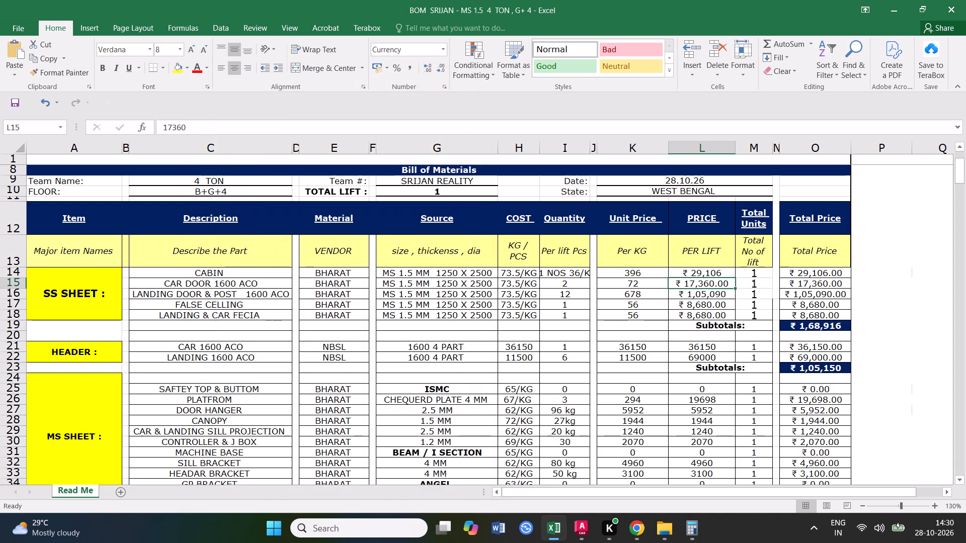
{"action": "type", "text": "5292"}
{"action": "left_click", "coordinate": [709, 340]}
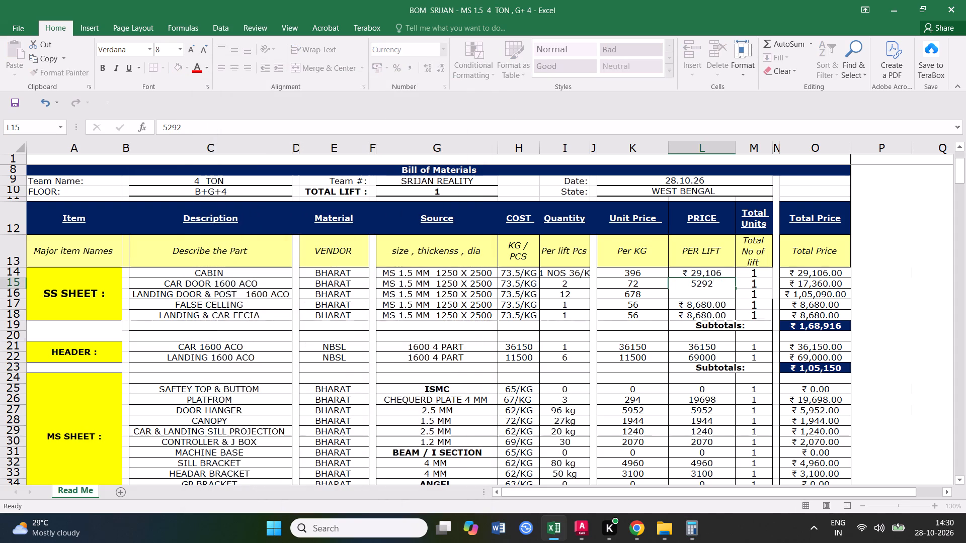
Save the bill of materials workbook.
{"action": "left_click", "coordinate": [9, 99]}
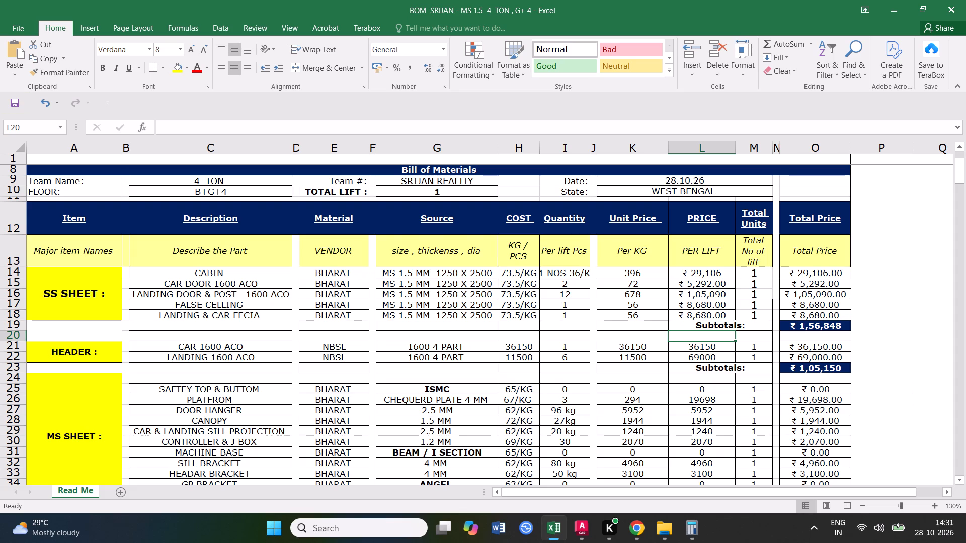
Set the LANDING DOOR & POST 1600 ACO row's quantity per lift to 11.
{"action": "left_click", "coordinate": [568, 294]}
{"action": "left_click", "coordinate": [14, 293]}
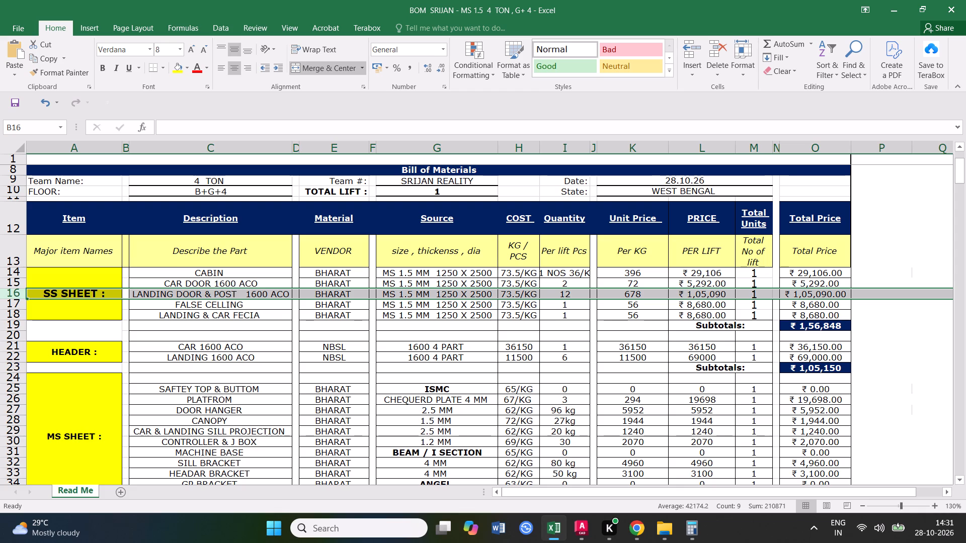
{"action": "double_click", "coordinate": [570, 296]}
{"action": "left_click_drag", "start_coordinate": [575, 296], "coordinate": [560, 296]}
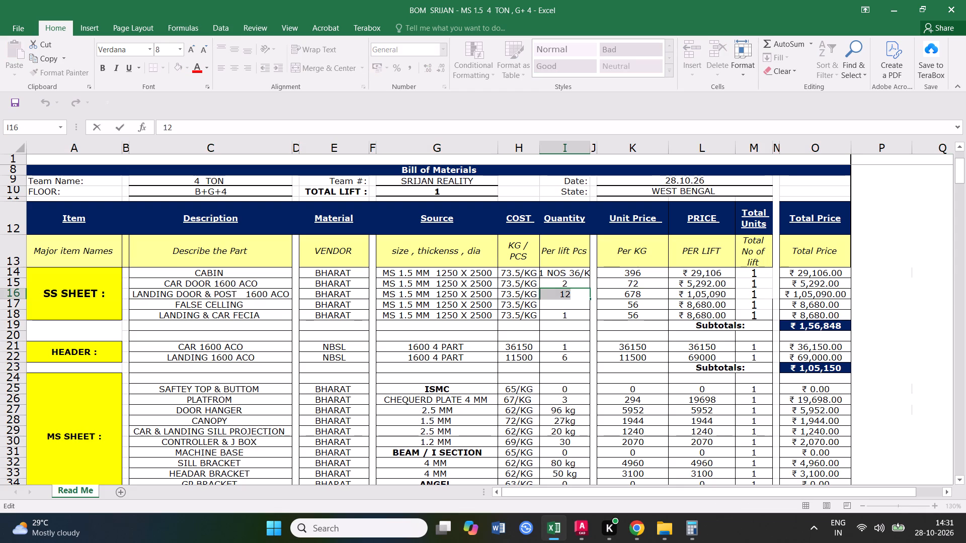
{"action": "type", "text": "11"}
{"action": "left_click", "coordinate": [617, 352]}
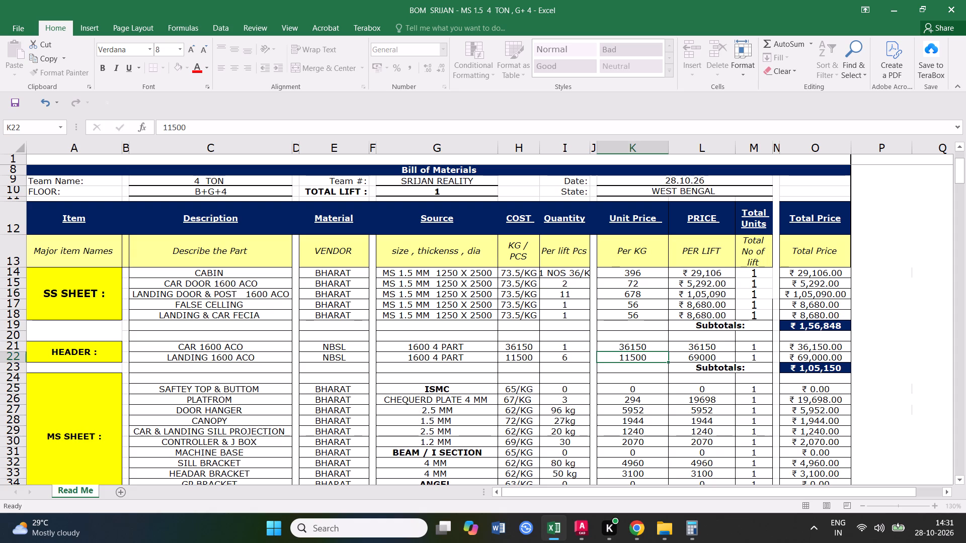
Calculate 11 × 73.5 and set the LANDING DOOR & POST row's Per KG value to 808.5.
{"action": "left_click", "coordinate": [565, 293]}
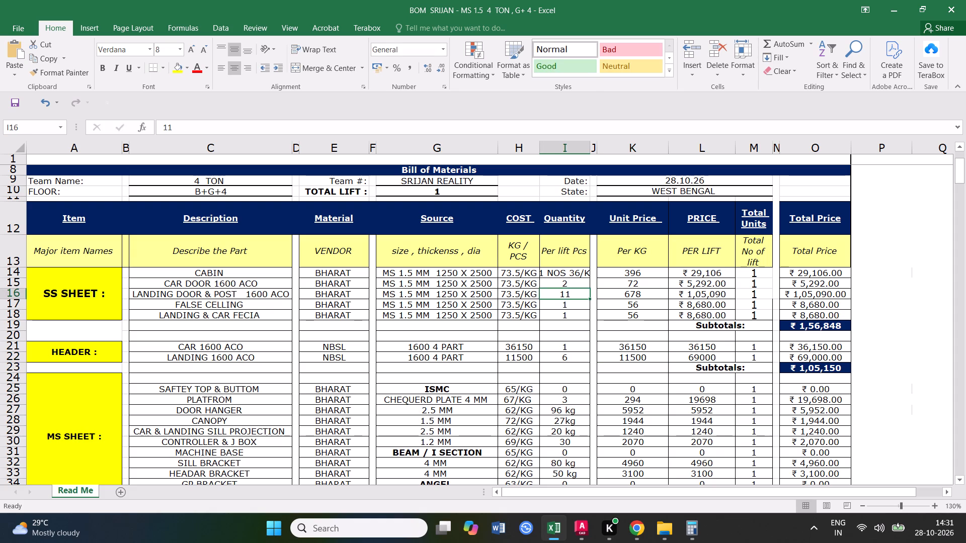
{"action": "left_click", "coordinate": [16, 294]}
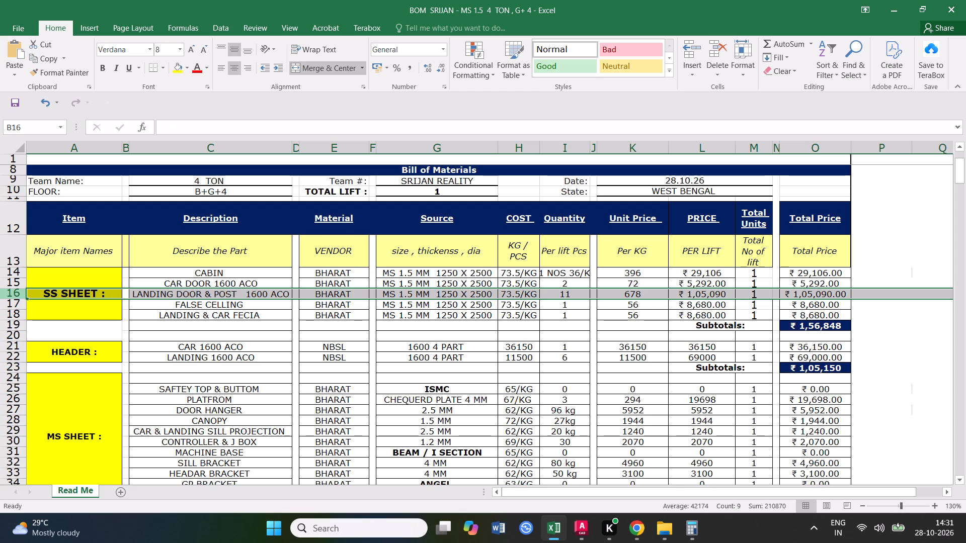
{"action": "left_click", "coordinate": [629, 296]}
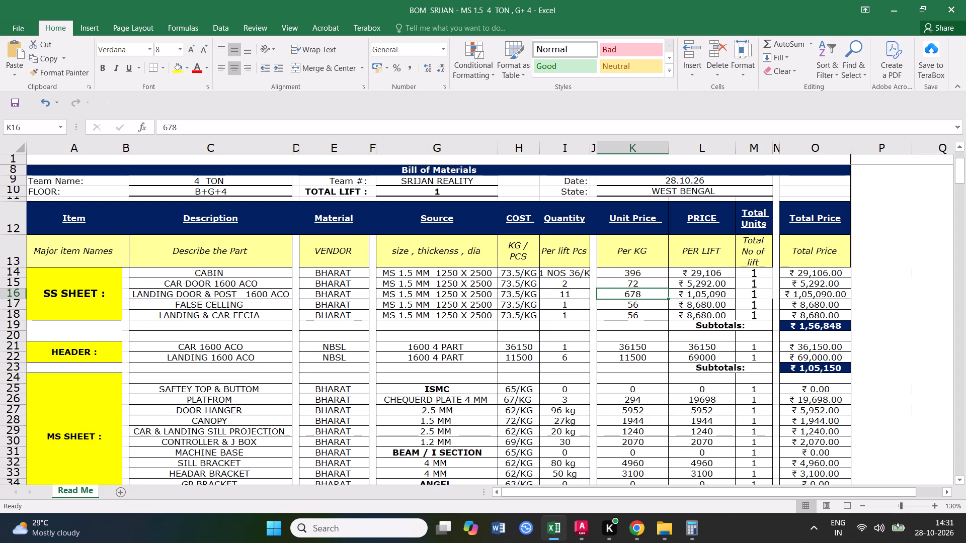
{"action": "type", "text": "11*"}
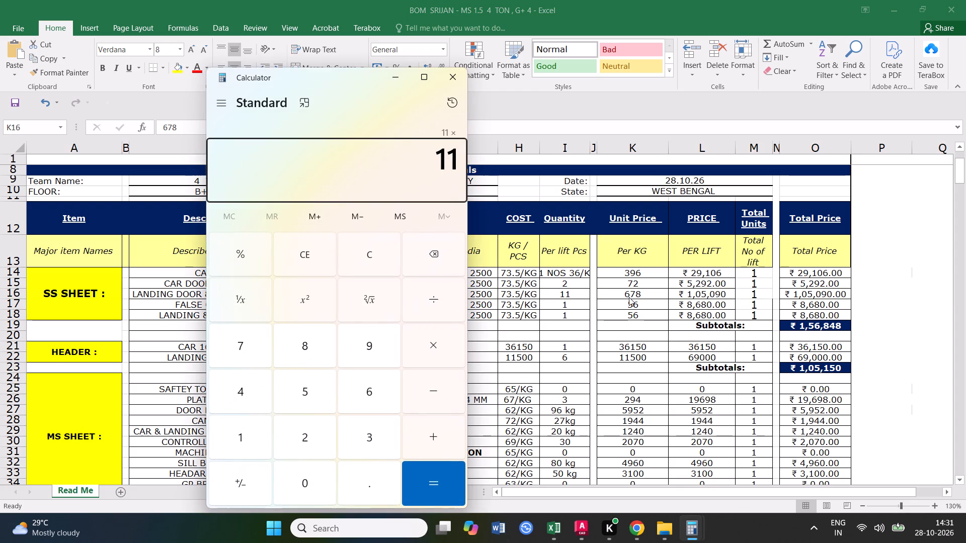
{"action": "type", "text": "73.5"}
{"action": "key", "text": "Return"}
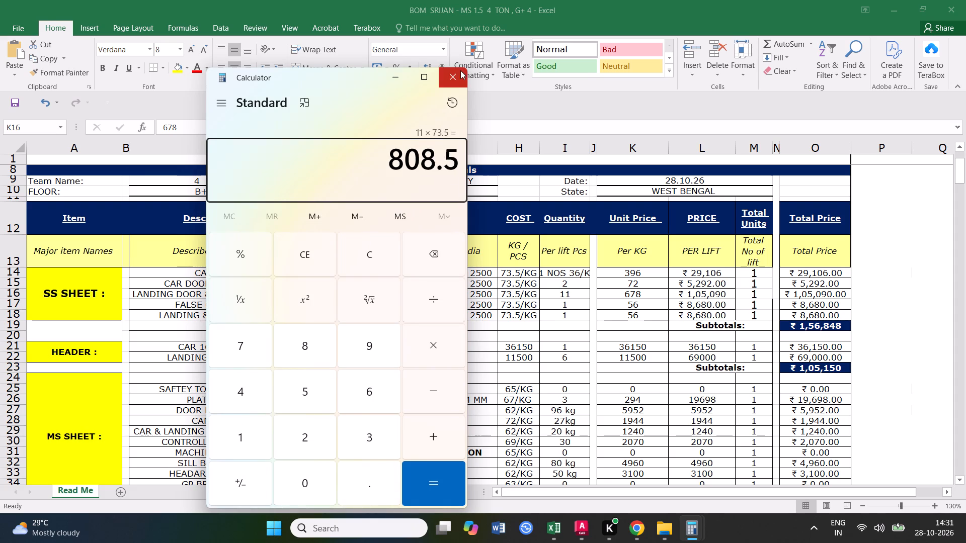
{"action": "left_click", "coordinate": [458, 75]}
{"action": "type", "text": "808.5"}
{"action": "left_click", "coordinate": [631, 335]}
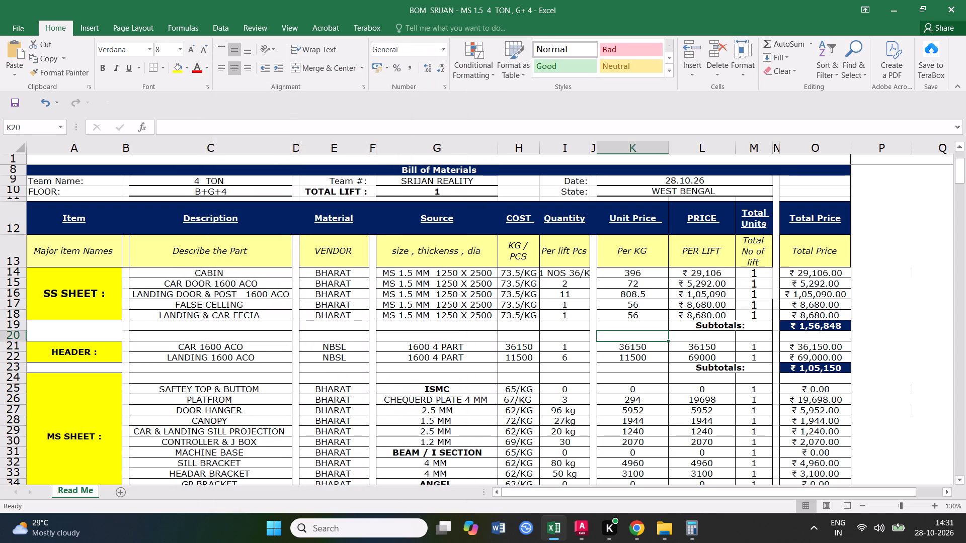
Calculate 808.5 × 73.5 and set the LANDING DOOR & POST row's price per lift to 59424.
{"action": "left_click", "coordinate": [704, 293]}
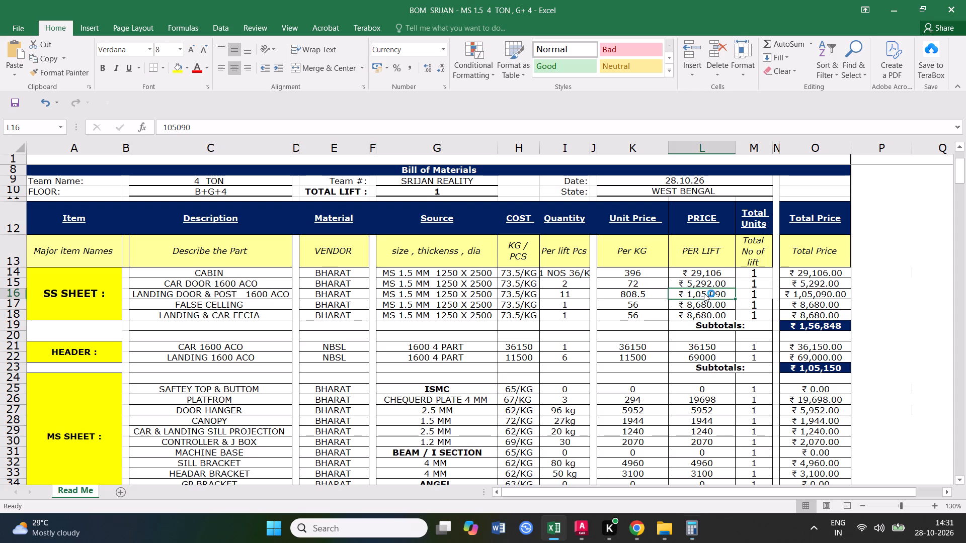
{"action": "type", "text": "808"}
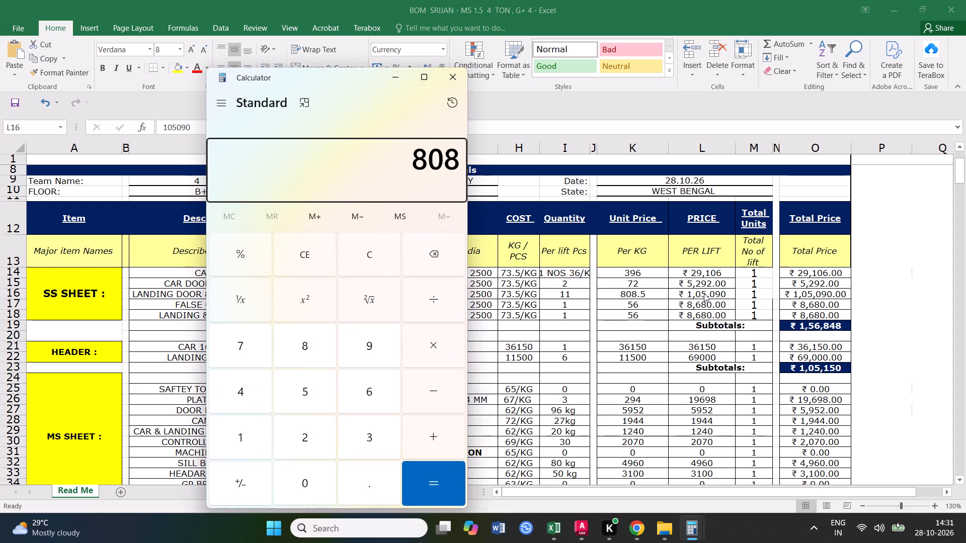
{"action": "key", "text": "3"}
{"action": "key", "text": "BackSpace"}
{"action": "type", "text": ".5"}
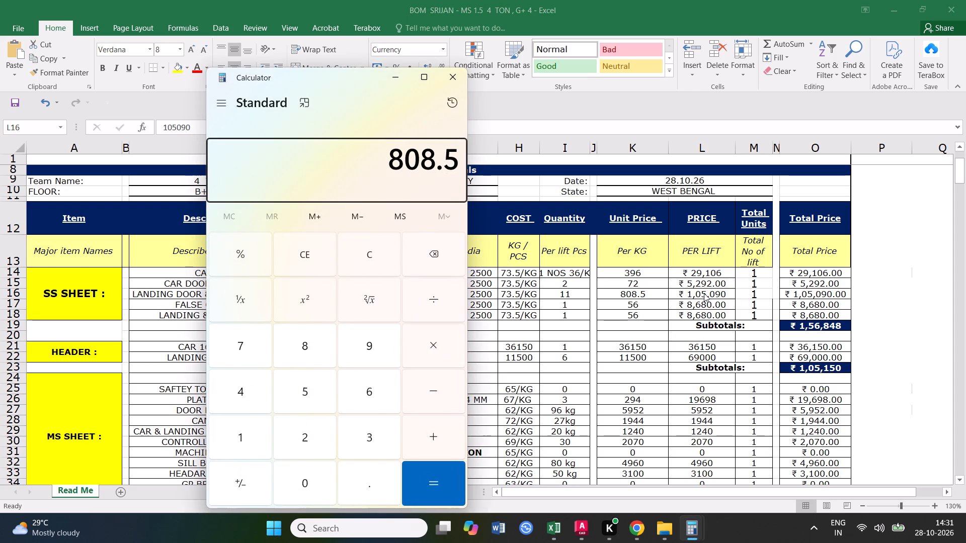
{"action": "key", "text": "asterisk"}
{"action": "key", "text": "7"}
{"action": "key", "text": "3"}
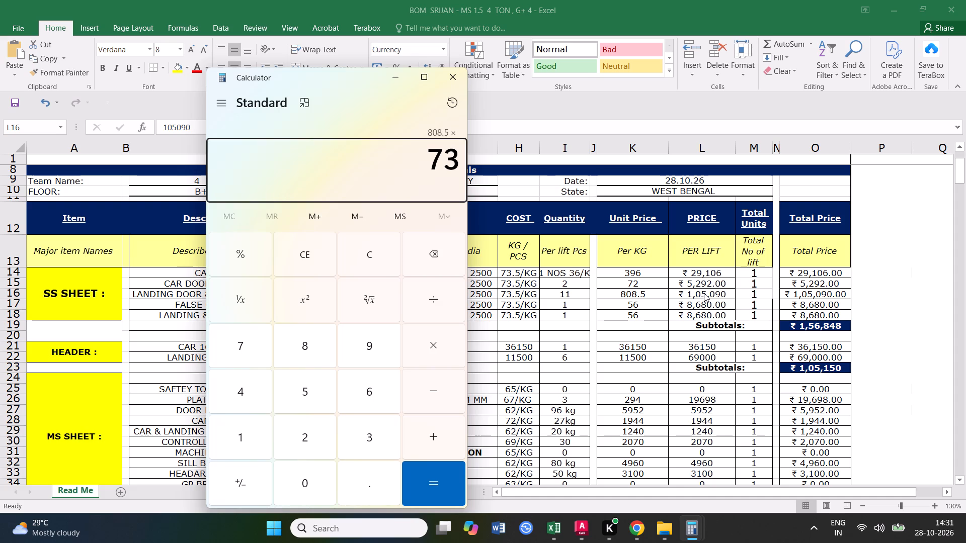
{"action": "type", "text": ".5"}
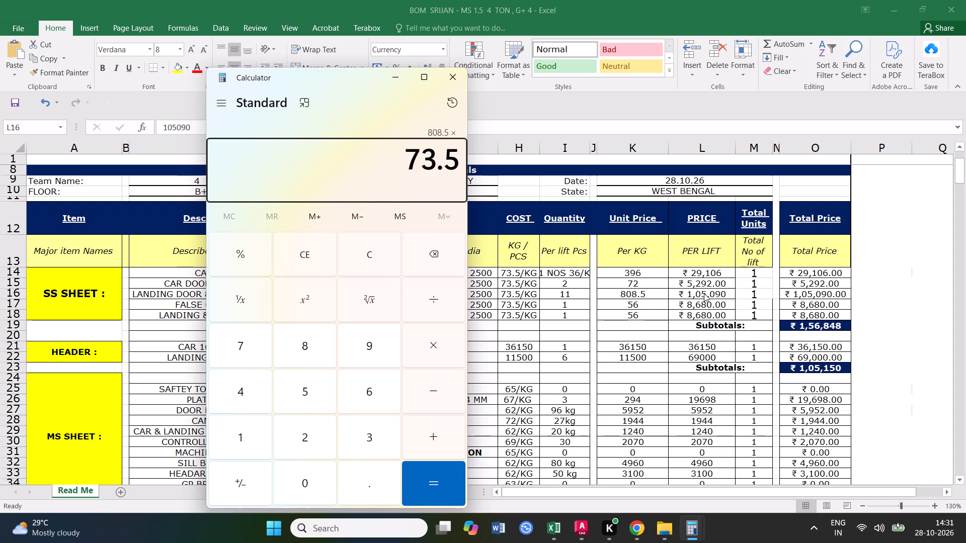
{"action": "key", "text": "Return"}
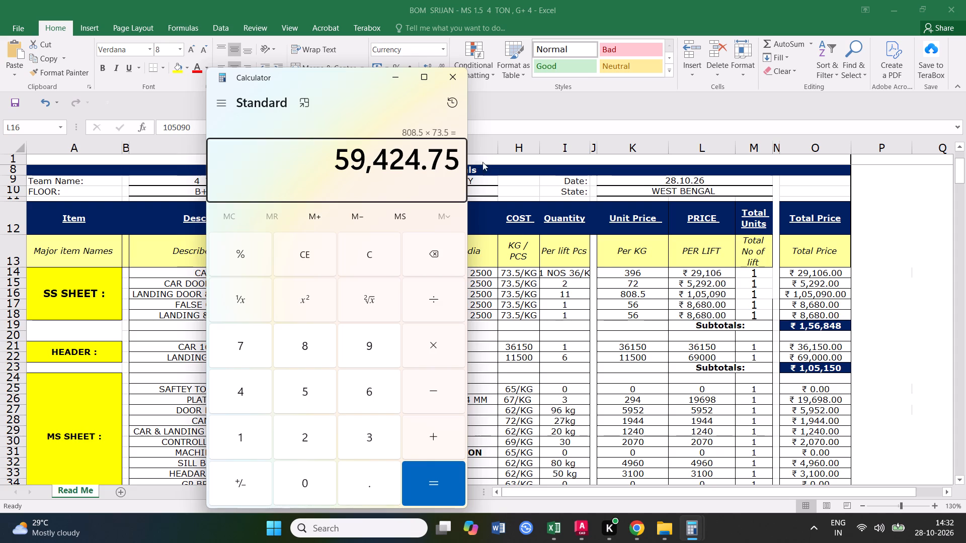
{"action": "left_click", "coordinate": [454, 77]}
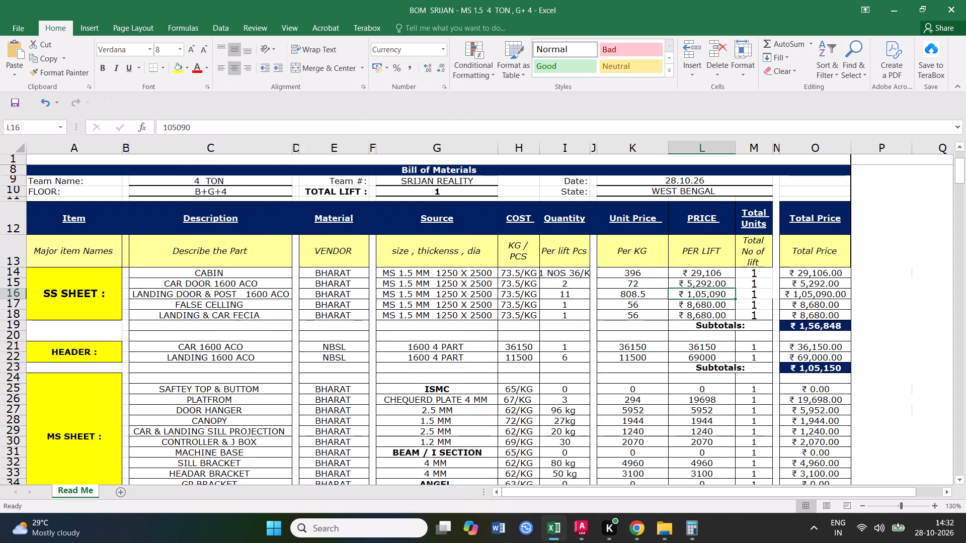
{"action": "type", "text": "59424"}
{"action": "left_click", "coordinate": [671, 337]}
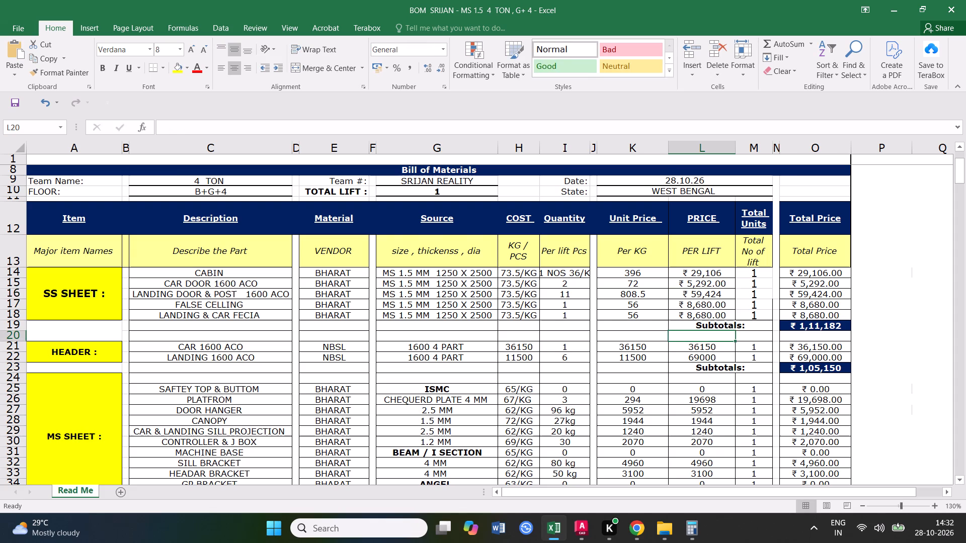
Save the workbook with the updated landing door figures.
{"action": "left_click", "coordinate": [19, 101]}
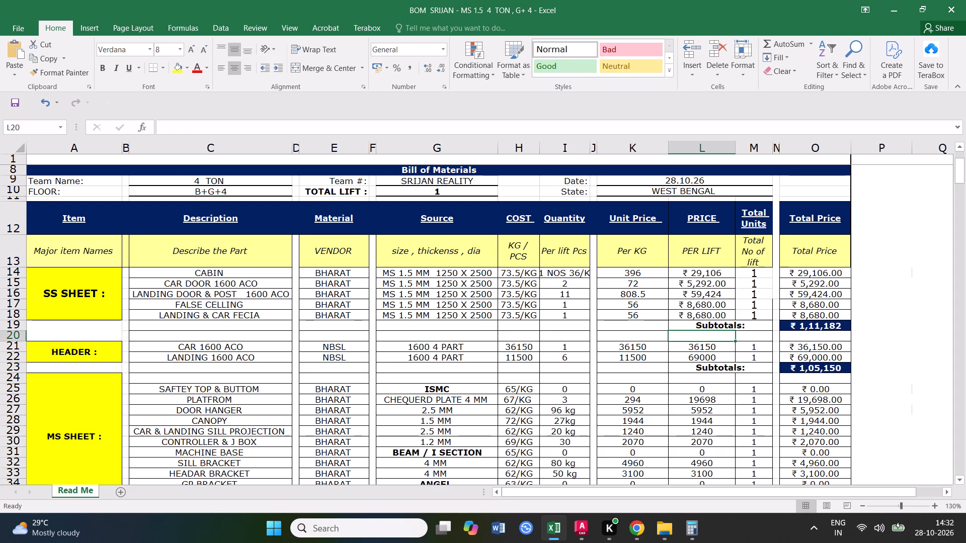
{"action": "left_click", "coordinate": [15, 304]}
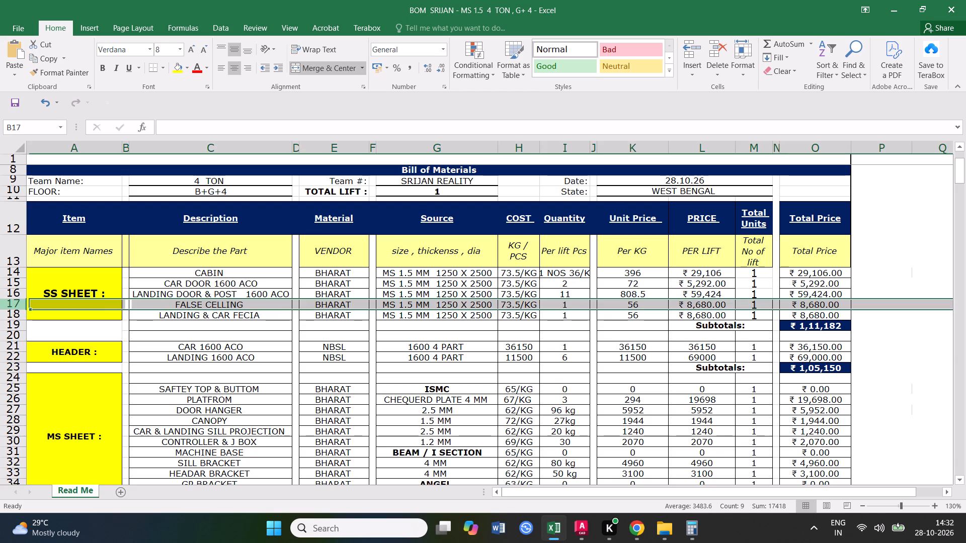
{"action": "left_click", "coordinate": [15, 100]}
Set the FALSE CELLING row's Per KG value to 36.
{"action": "left_click", "coordinate": [638, 306]}
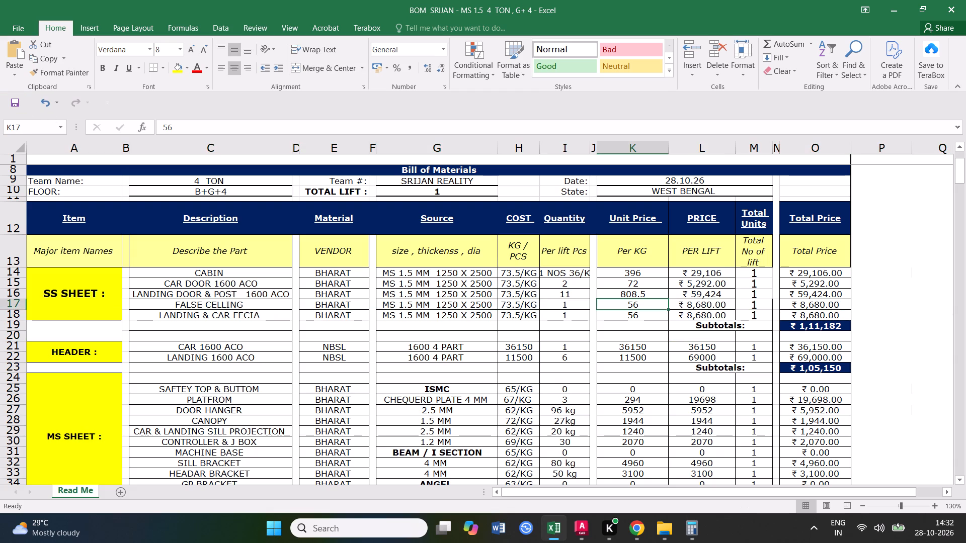
{"action": "type", "text": "36"}
{"action": "left_click", "coordinate": [557, 360]}
Calculate 36 × 73.5 and set the FALSE CELLING row's price per lift to 2646.
{"action": "left_click", "coordinate": [694, 305]}
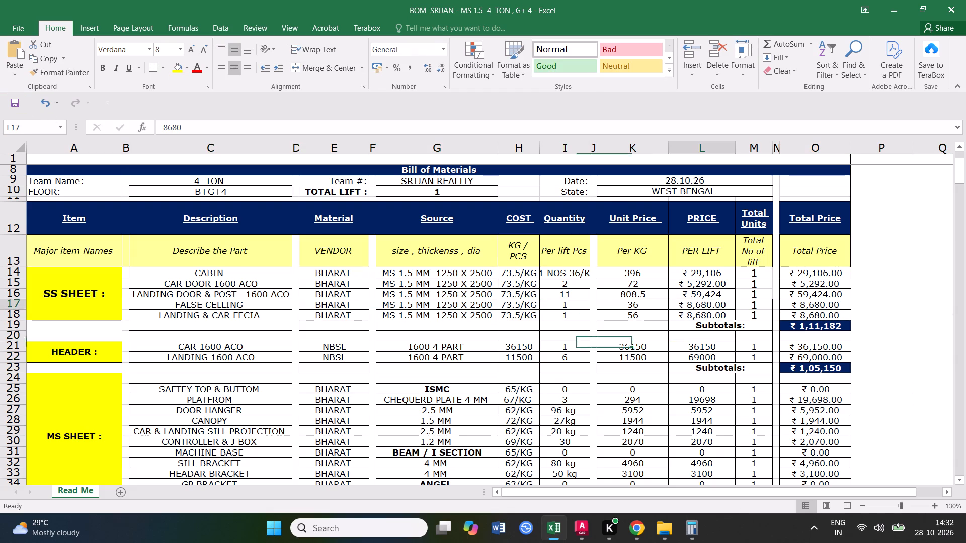
{"action": "type", "text": "36"}
{"action": "key", "text": "asterisk"}
{"action": "type", "text": "73.5"}
{"action": "key", "text": "Return"}
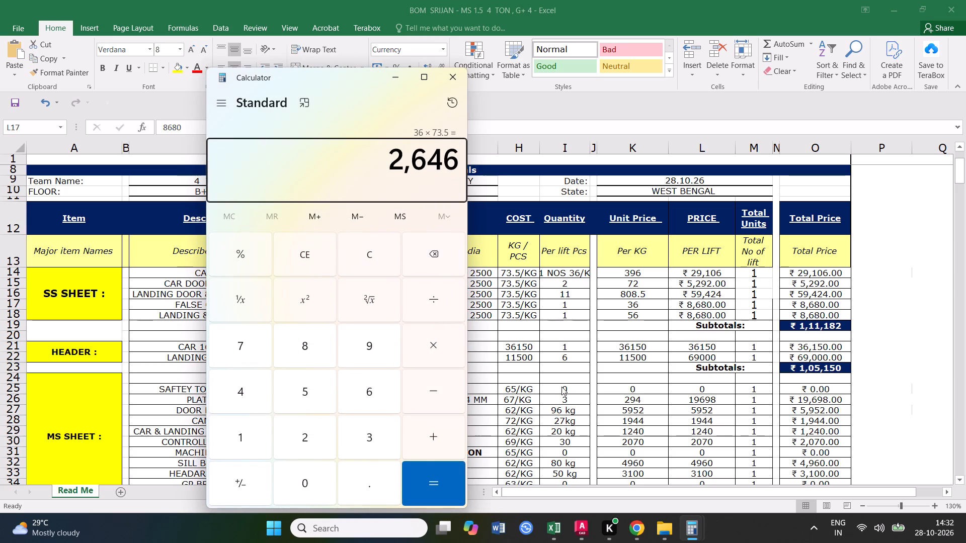
{"action": "left_click", "coordinate": [456, 82]}
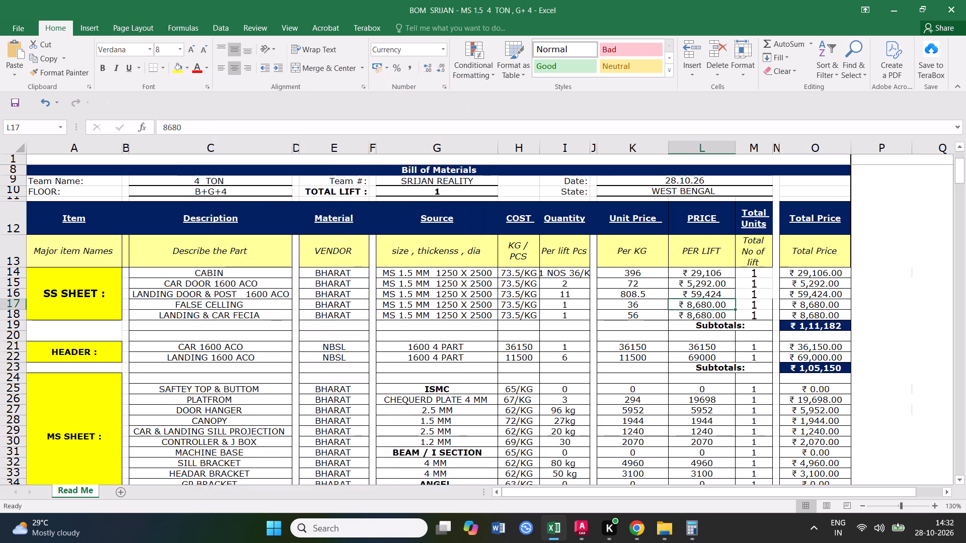
{"action": "type", "text": "2646"}
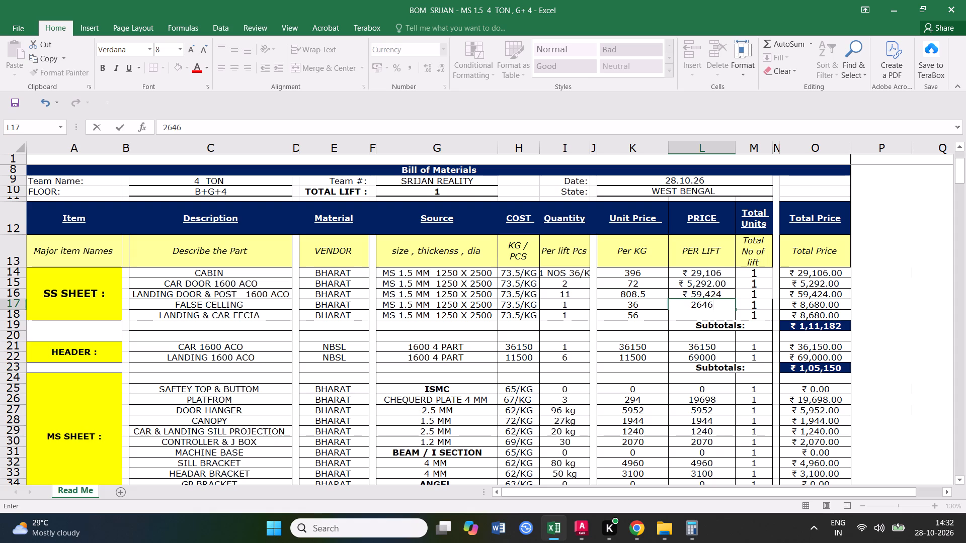
{"action": "left_click", "coordinate": [685, 353]}
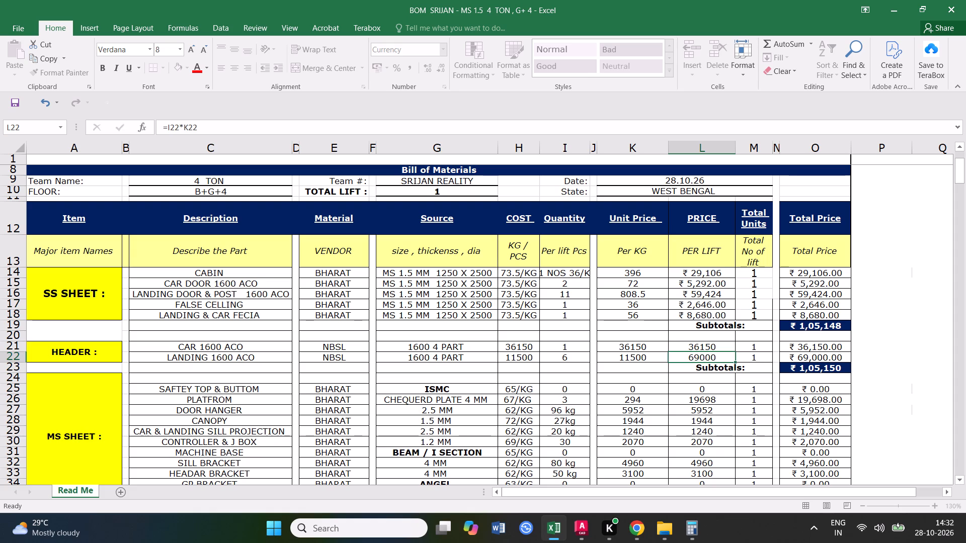
Save the workbook with the updated false ceiling figures and select the LANDING & CAR FECIA row.
{"action": "left_click", "coordinate": [20, 107]}
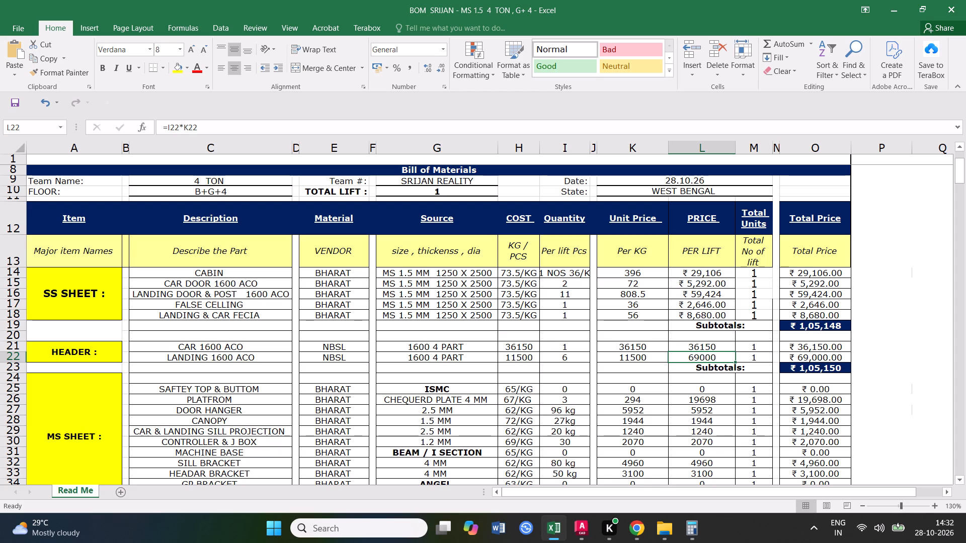
{"action": "left_click", "coordinate": [554, 317]}
{"action": "left_click", "coordinate": [17, 314]}
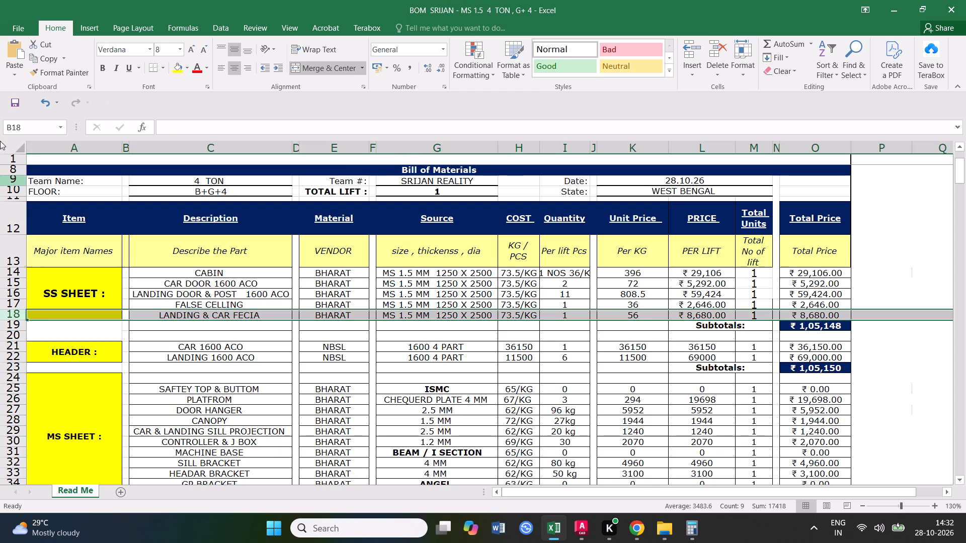
{"action": "left_click", "coordinate": [7, 103]}
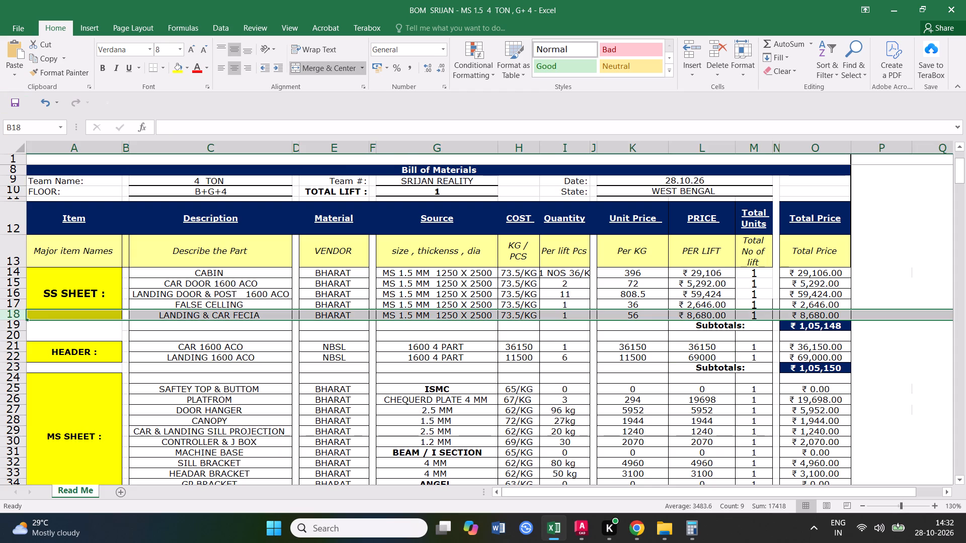
Set the LANDING & CAR FECIA row's Per KG value to 36.
{"action": "left_click", "coordinate": [639, 318]}
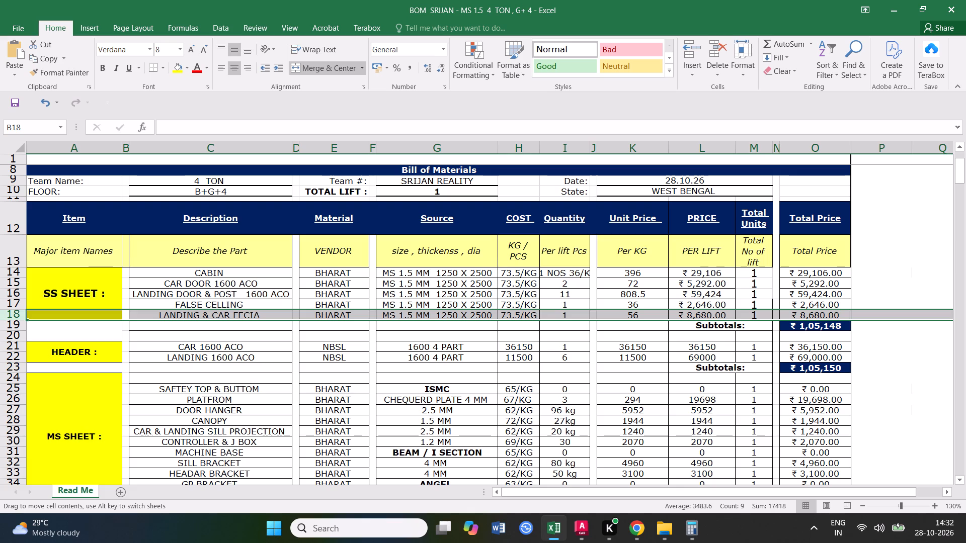
{"action": "type", "text": "36"}
{"action": "left_click", "coordinate": [566, 373]}
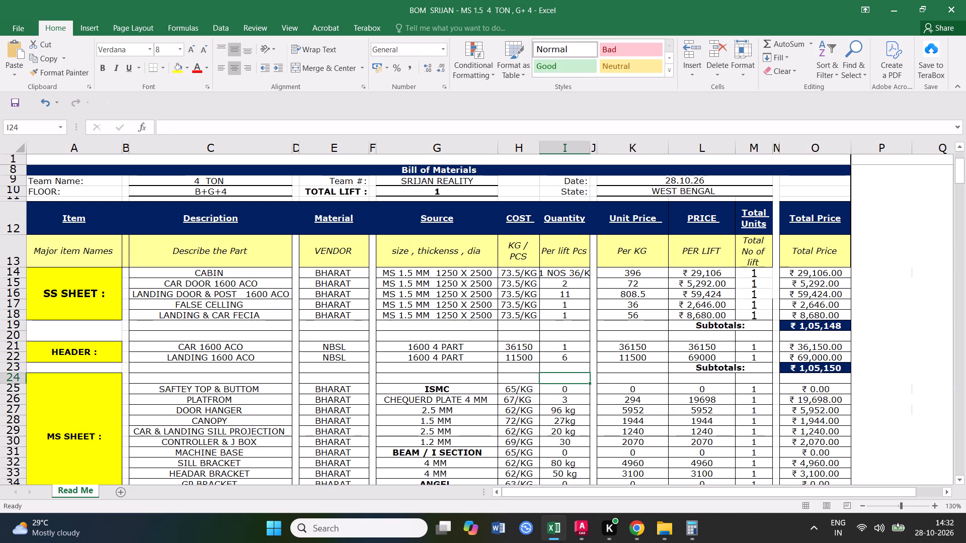
{"action": "left_click", "coordinate": [638, 315]}
{"action": "type", "text": "36"}
{"action": "left_click", "coordinate": [638, 358]}
{"action": "left_click", "coordinate": [84, 316]}
{"action": "left_click", "coordinate": [291, 366]}
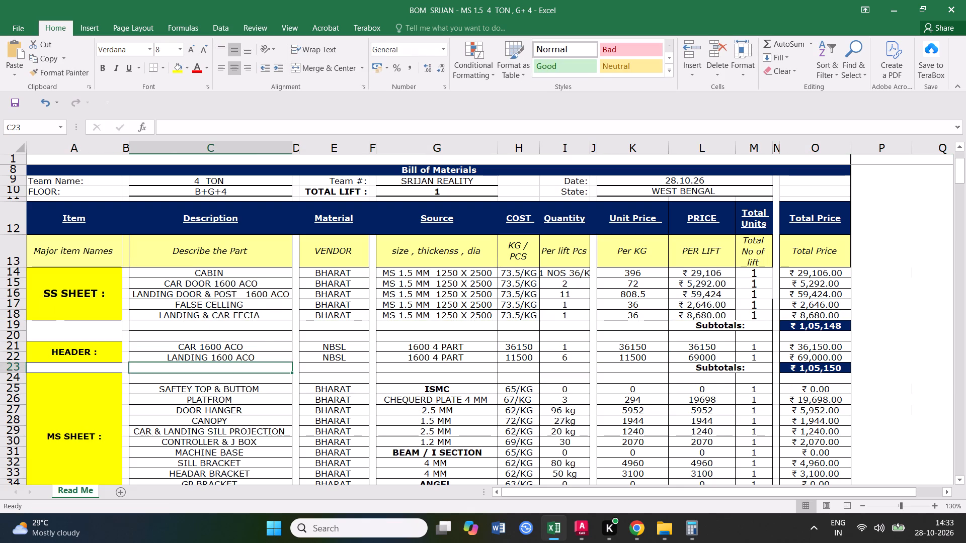
Fill the FALSE CELLING row's price per lift of 2646 down into the LANDING & CAR FECIA row.
{"action": "left_click", "coordinate": [687, 314]}
{"action": "left_click", "coordinate": [703, 301]}
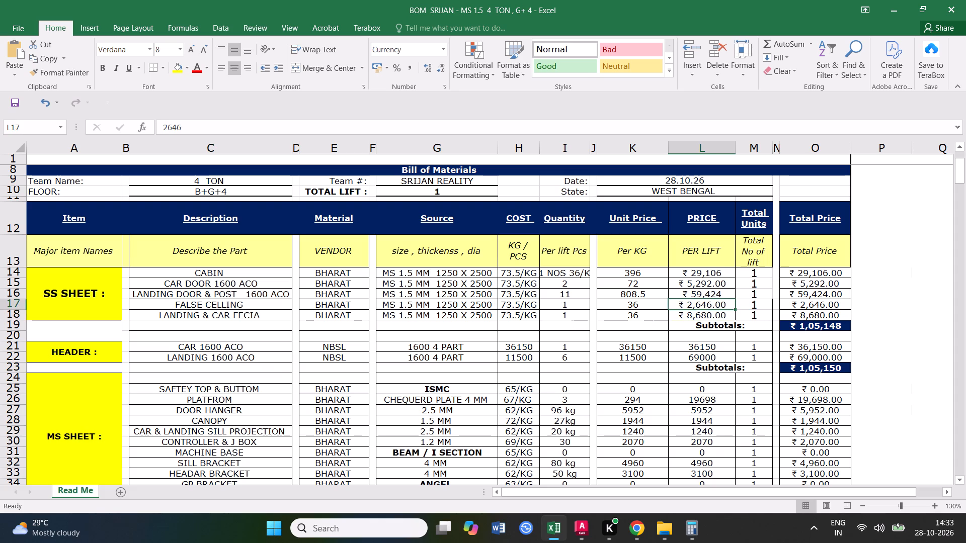
{"action": "left_click_drag", "start_coordinate": [733, 309], "coordinate": [733, 316]}
{"action": "left_click", "coordinate": [683, 348]}
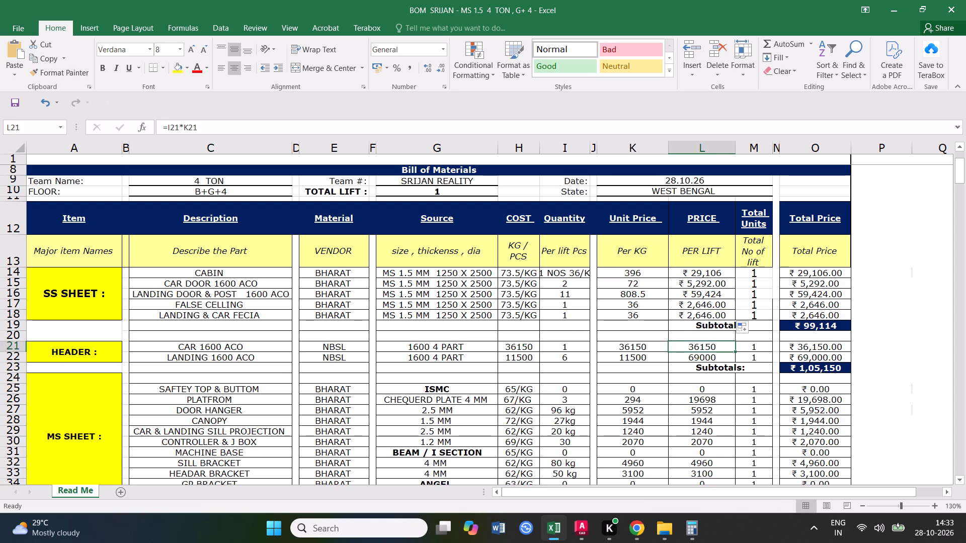
Save the workbook with the updated landing and car fascia figures.
{"action": "left_click", "coordinate": [10, 102]}
{"action": "double_click", "coordinate": [10, 102]}
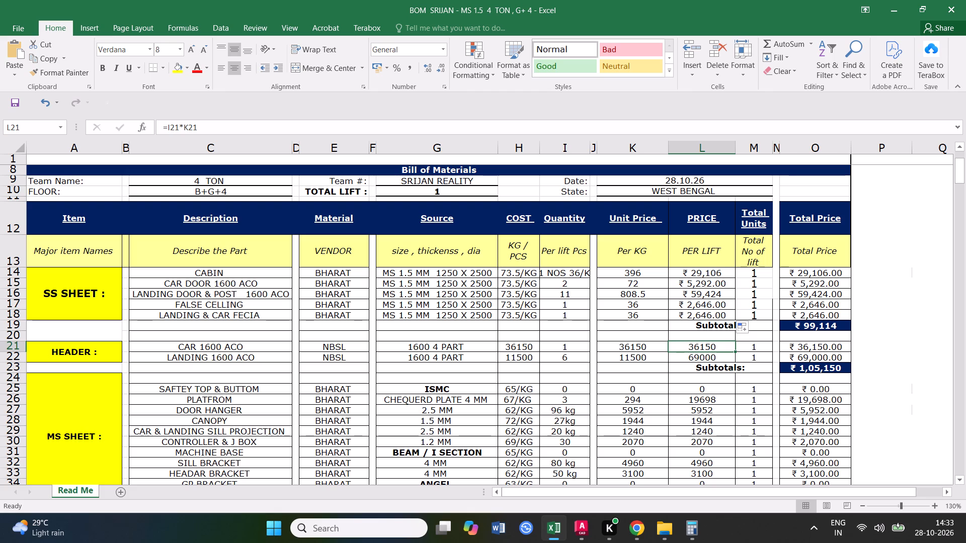
Review the remaining bill of materials sections down to the ALL Totals row and return to the SS SHEET section.
{"action": "scroll", "coordinate": [662, 355], "scroll_direction": "down", "scroll_amount": 12}
{"action": "scroll", "coordinate": [660, 390], "scroll_direction": "down", "scroll_amount": 10}
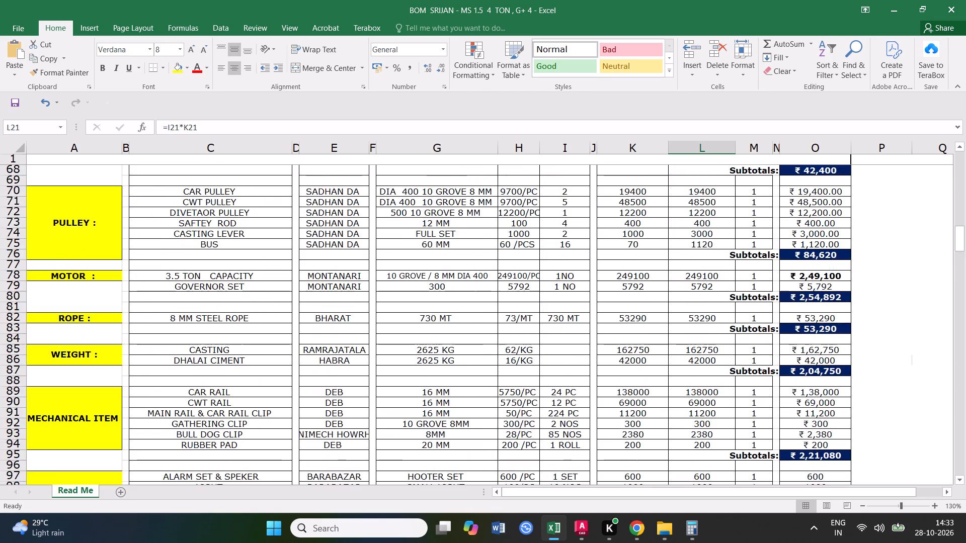
{"action": "scroll", "coordinate": [641, 417], "scroll_direction": "down", "scroll_amount": 15}
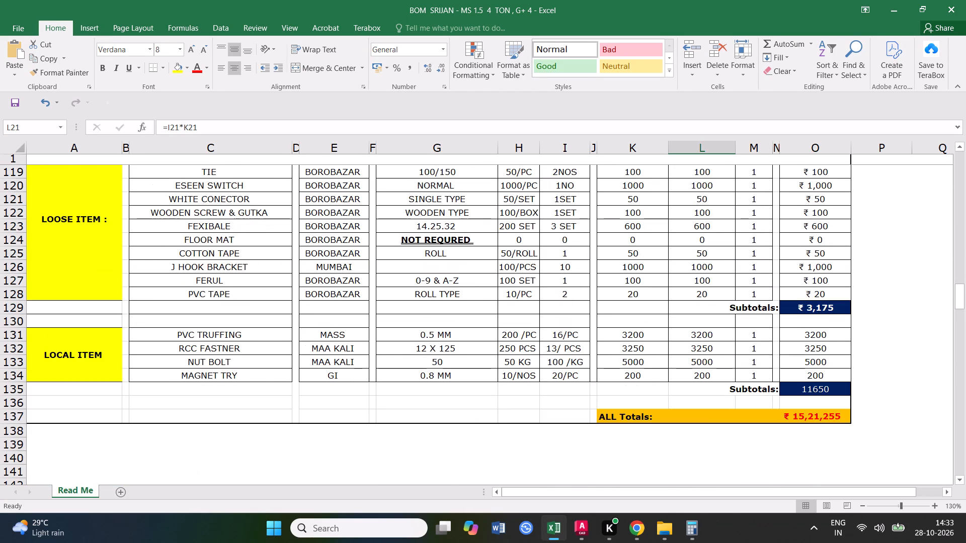
{"action": "scroll", "coordinate": [715, 411], "scroll_direction": "up", "scroll_amount": 19}
{"action": "scroll", "coordinate": [723, 392], "scroll_direction": "up", "scroll_amount": 7}
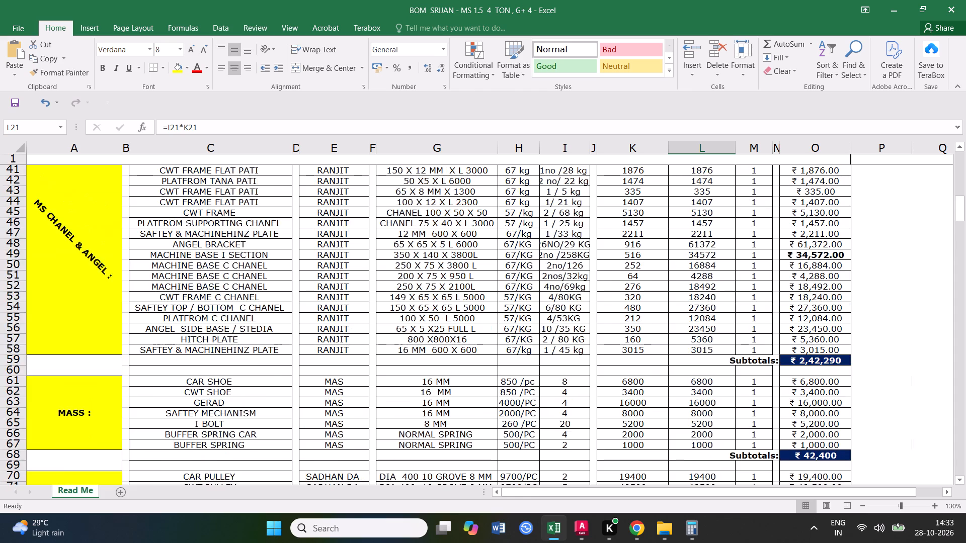
{"action": "scroll", "coordinate": [739, 368], "scroll_direction": "up", "scroll_amount": 11}
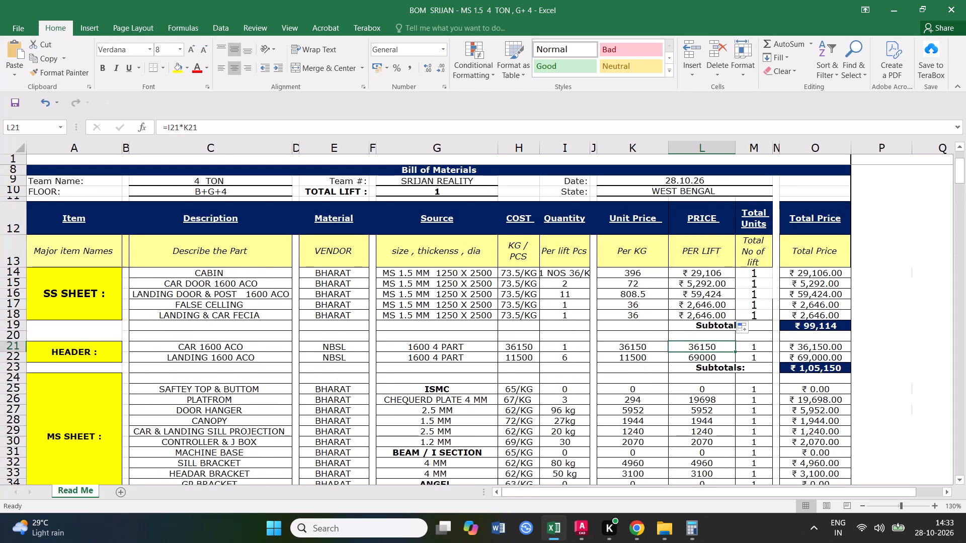
Set the per-lift quantity of LANDING 1600 ACO in the HEADER section to 5.
{"action": "scroll", "coordinate": [527, 366], "scroll_direction": "down", "scroll_amount": 1}
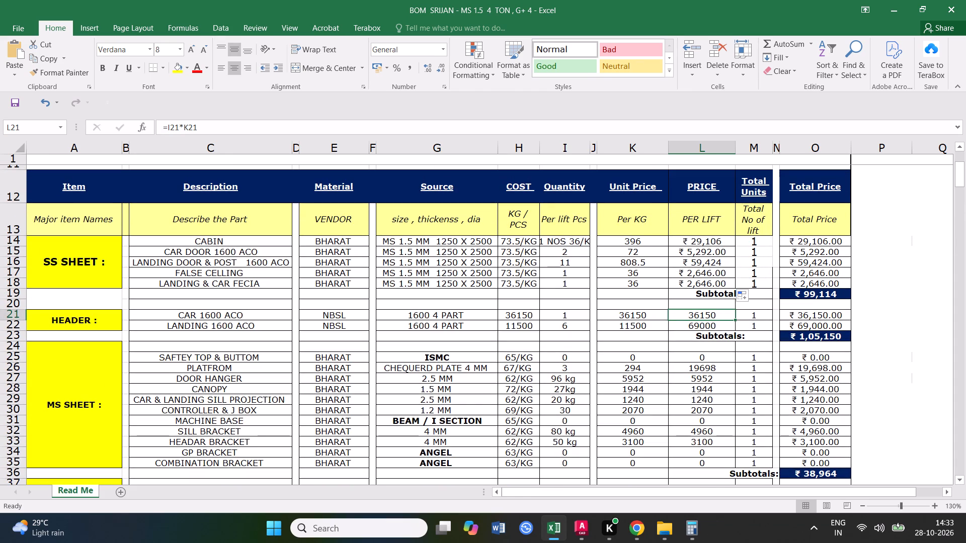
{"action": "left_click", "coordinate": [579, 351]}
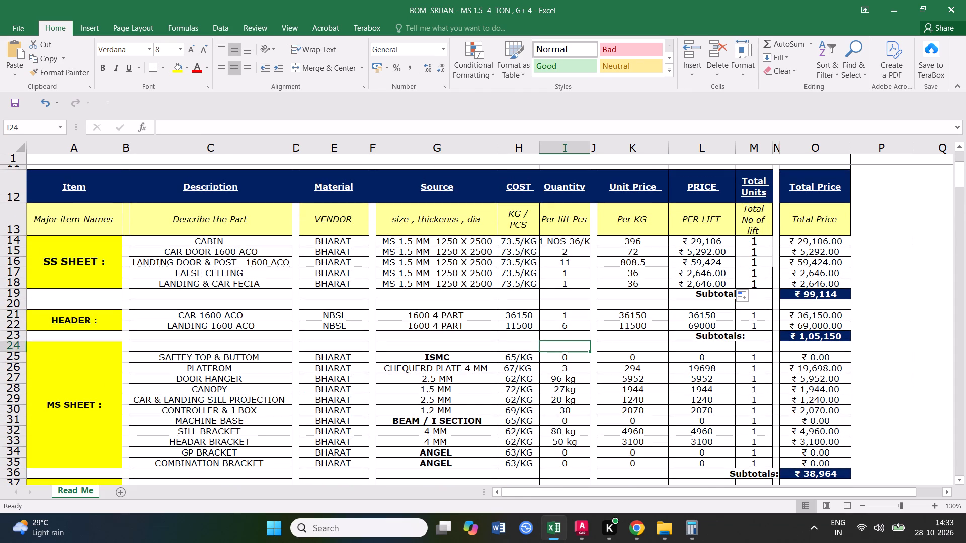
{"action": "left_click", "coordinate": [504, 367]}
{"action": "scroll", "coordinate": [489, 329], "scroll_direction": "down", "scroll_amount": 1}
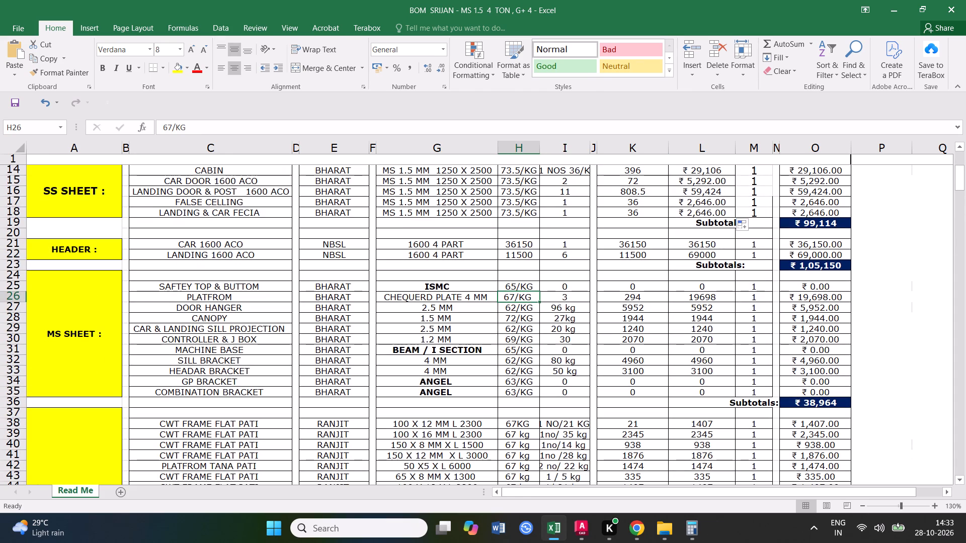
{"action": "left_click", "coordinate": [16, 244]}
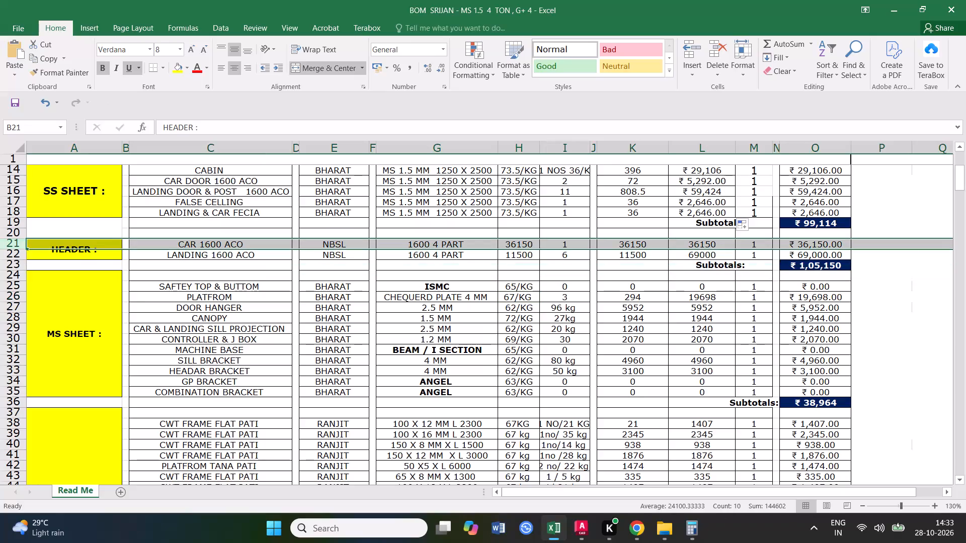
{"action": "double_click", "coordinate": [570, 253]}
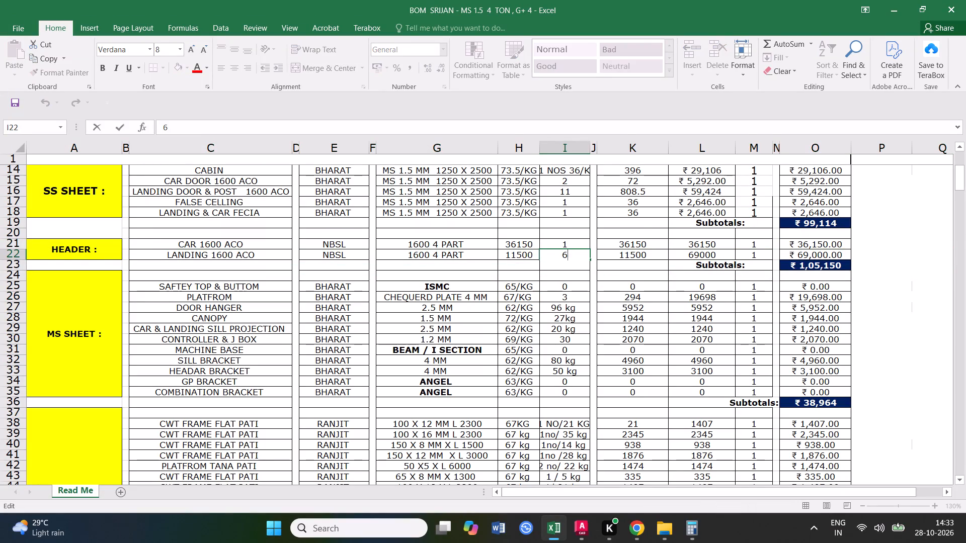
{"action": "key", "text": "BackSpace"}
{"action": "key", "text": "5"}
{"action": "left_click", "coordinate": [537, 320]}
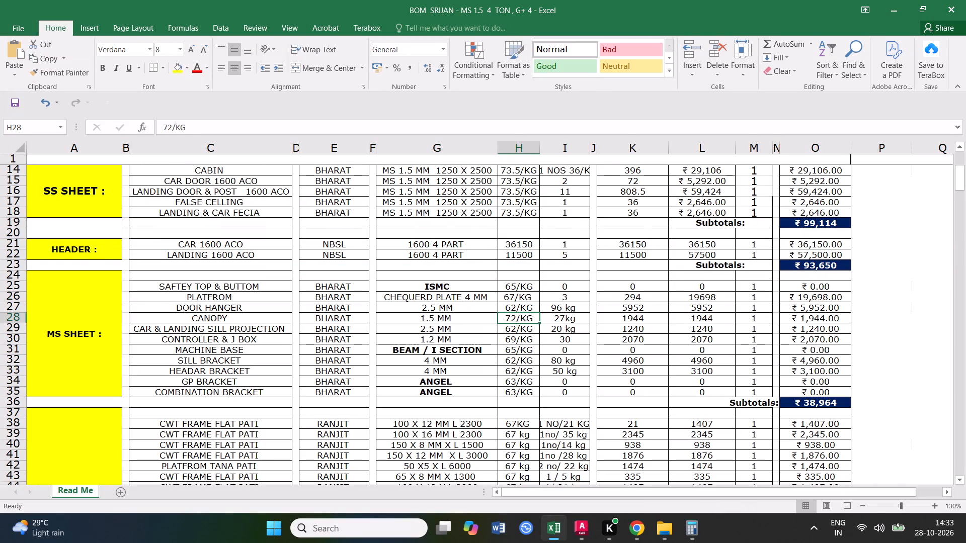
Check the LANDING 1600 ACO price by multiplying 11500 × 5 in the Calculator, and close it.
{"action": "left_click", "coordinate": [573, 255]}
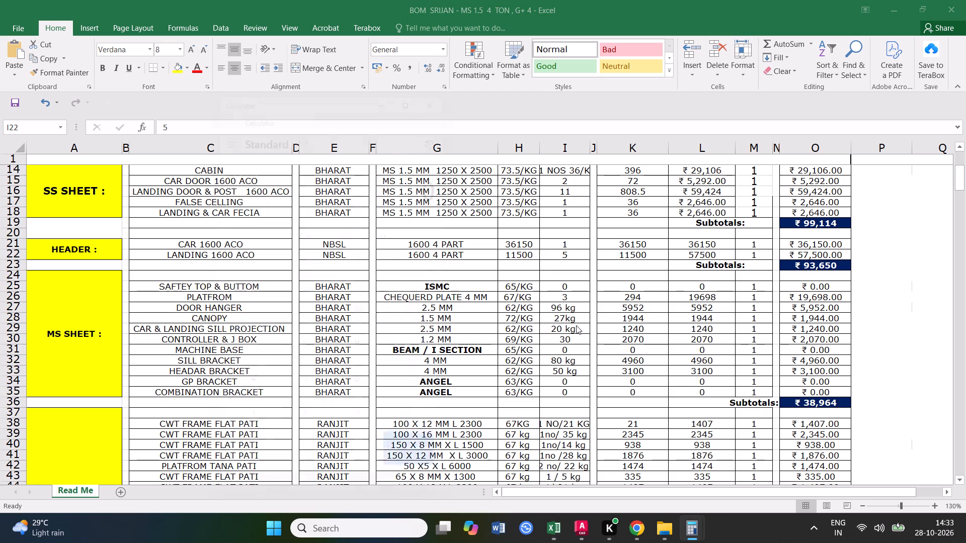
{"action": "type", "text": "11500"}
{"action": "key", "text": "asterisk"}
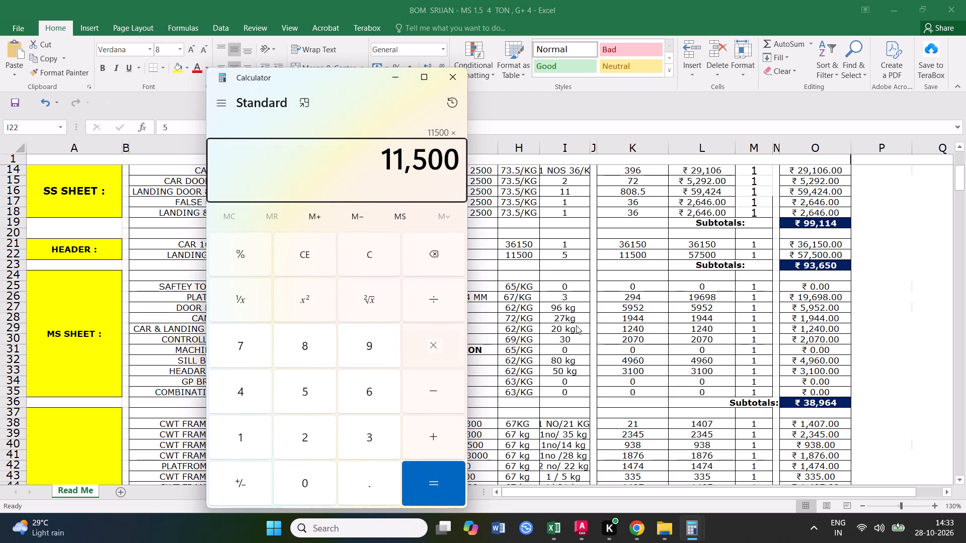
{"action": "key", "text": "5"}
{"action": "key", "text": "Return"}
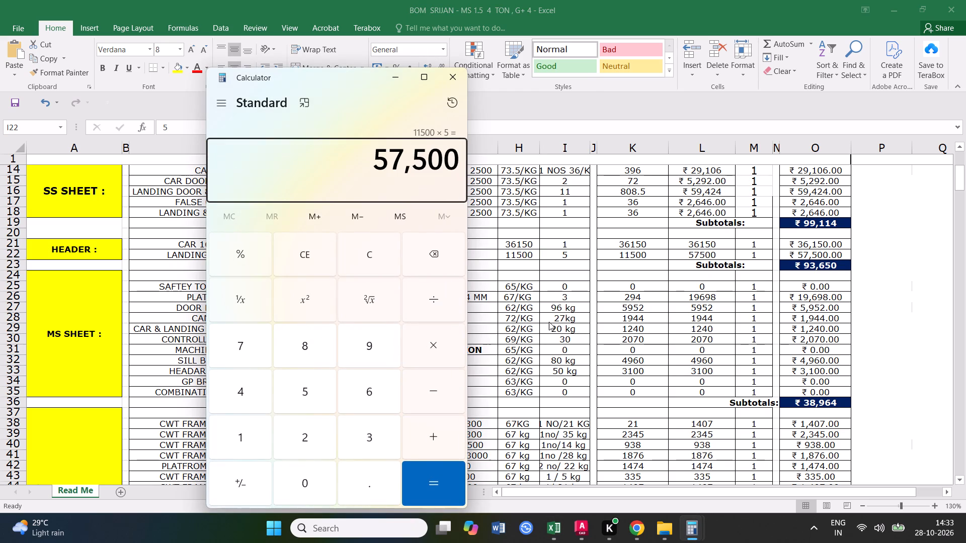
{"action": "left_click", "coordinate": [447, 77]}
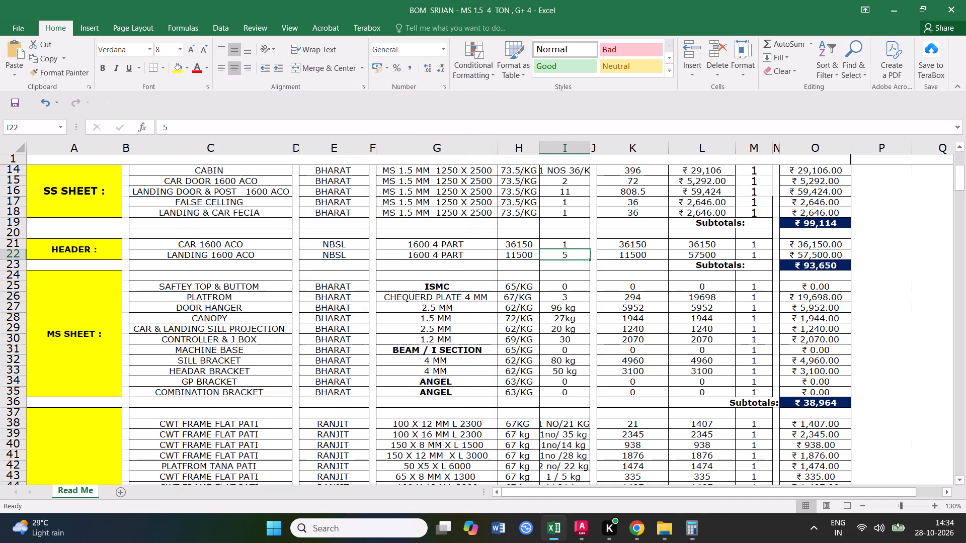
Save the workbook with the updated landing header quantity.
{"action": "left_click", "coordinate": [624, 278]}
{"action": "left_click", "coordinate": [645, 255]}
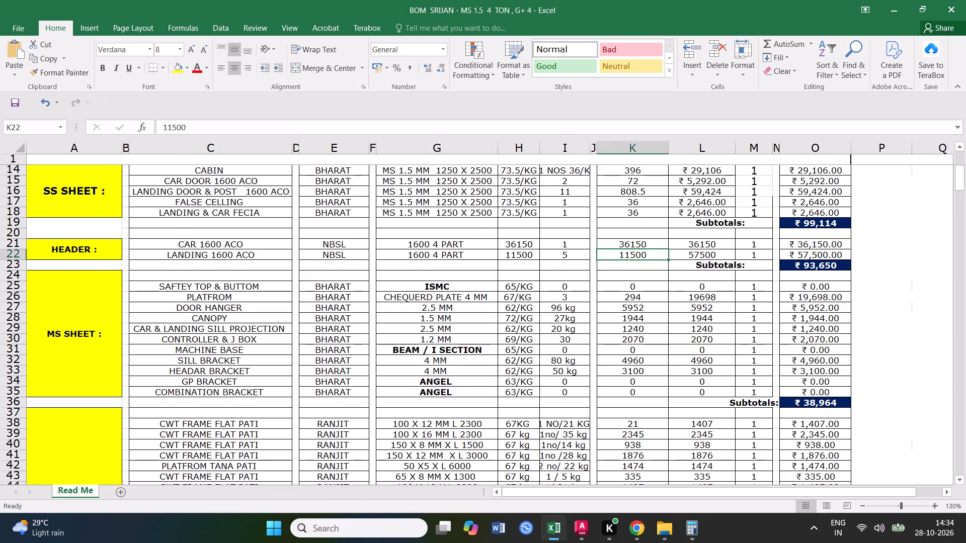
{"action": "left_click", "coordinate": [645, 266]}
{"action": "left_click", "coordinate": [3, 104]}
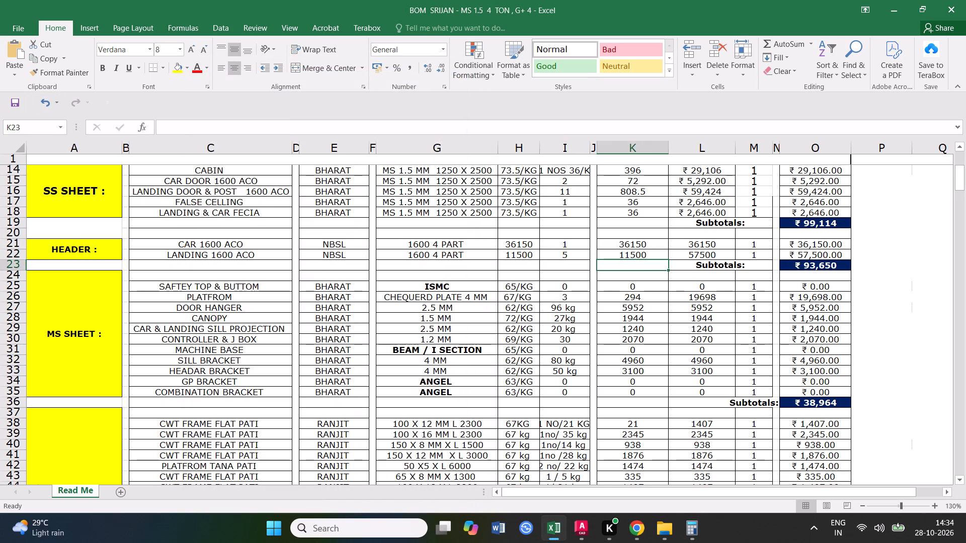
Select the PLATFROM row in the MS SHEET section and save the workbook.
{"action": "scroll", "coordinate": [446, 265], "scroll_direction": "down", "scroll_amount": 1}
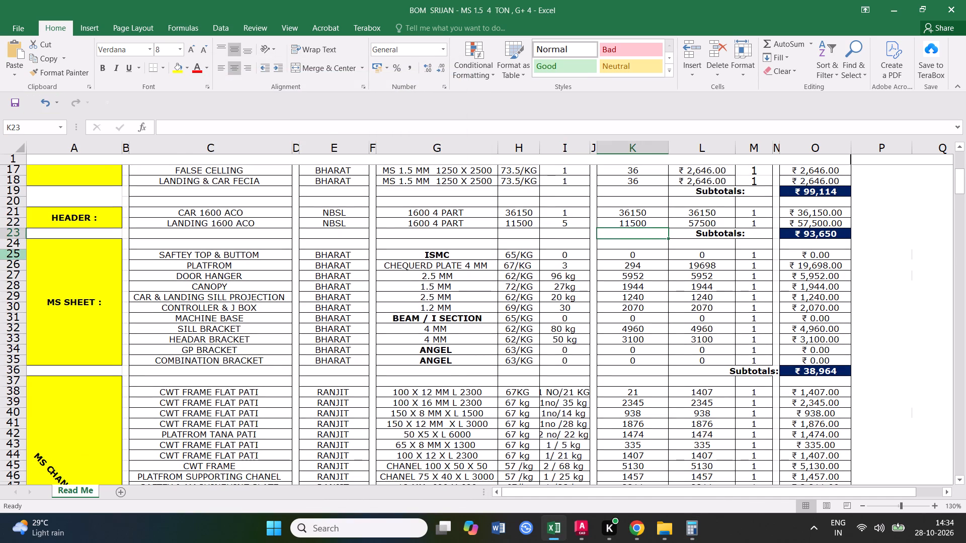
{"action": "left_click", "coordinate": [16, 254]}
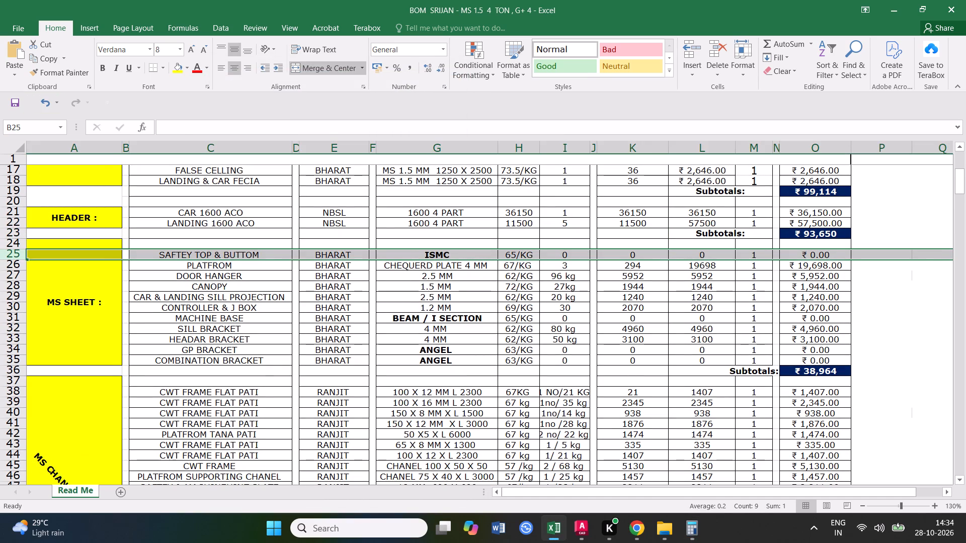
{"action": "left_click", "coordinate": [15, 266]}
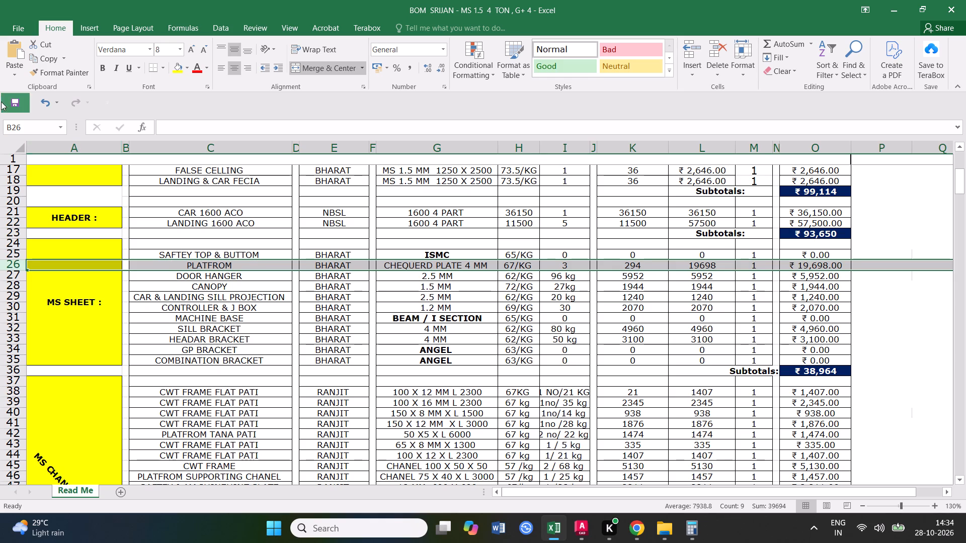
{"action": "left_click", "coordinate": [22, 102]}
{"action": "left_click", "coordinate": [238, 277]}
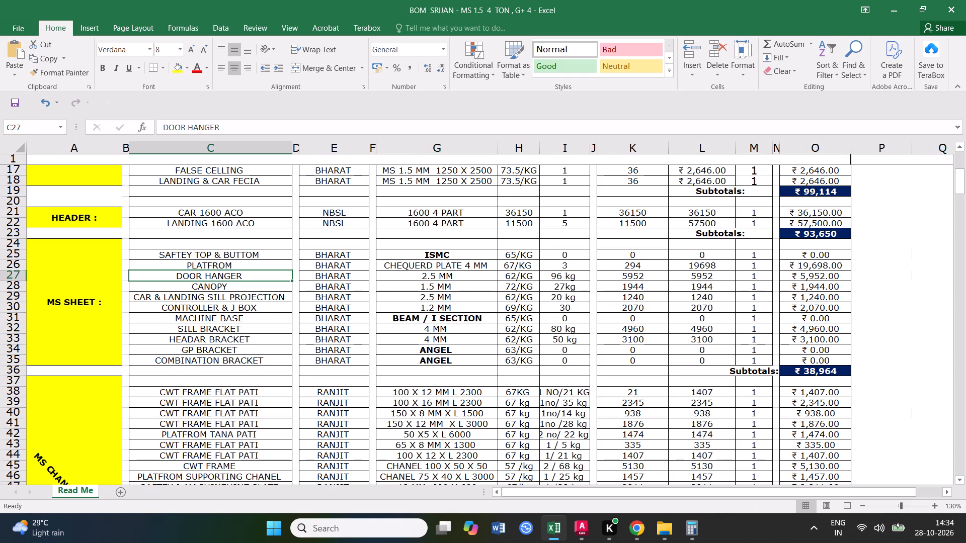
{"action": "left_click", "coordinate": [227, 268]}
{"action": "left_click", "coordinate": [226, 265]}
{"action": "left_click", "coordinate": [11, 265]}
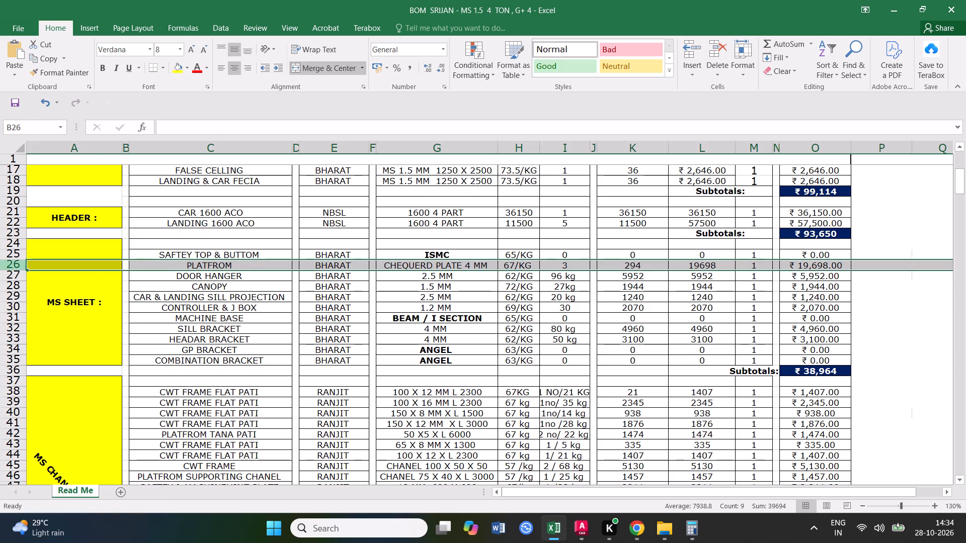
{"action": "triple_click", "coordinate": [17, 104]}
{"action": "left_click", "coordinate": [303, 332]}
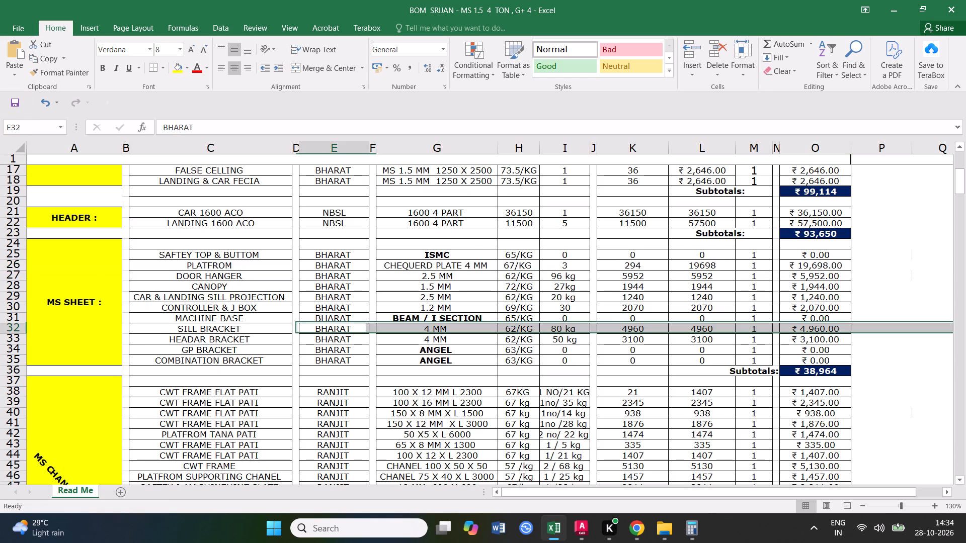
{"action": "left_click", "coordinate": [17, 264]}
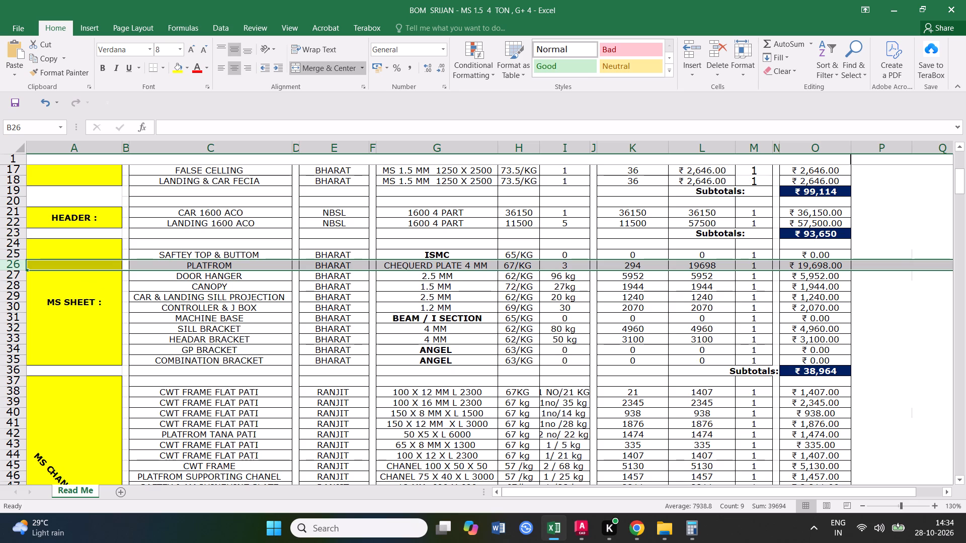
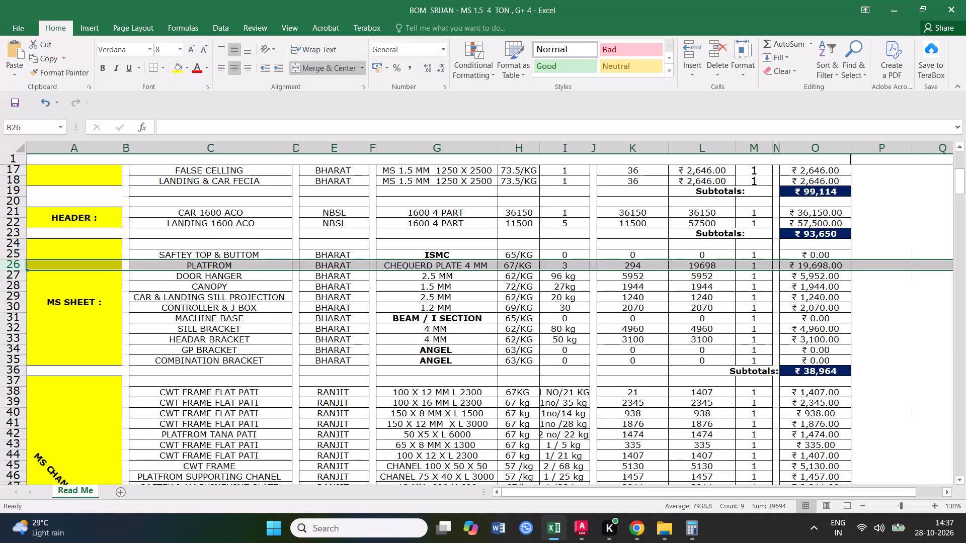
Set the quantity of the PLATFROM chequered plate in the MS SHEET section to 4.
{"action": "double_click", "coordinate": [571, 265]}
{"action": "key", "text": "BackSpace"}
{"action": "key", "text": "4"}
{"action": "left_click", "coordinate": [568, 308]}
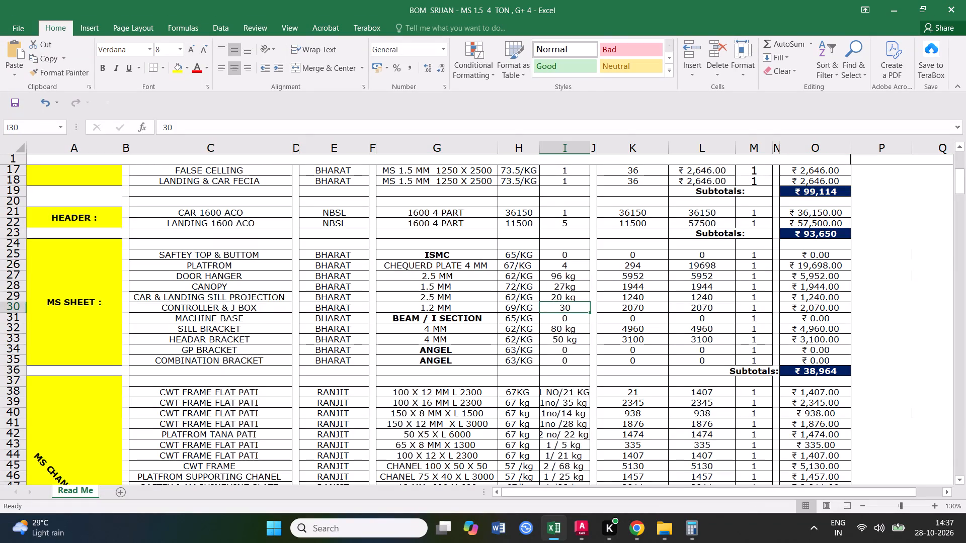
Calculate the total weight of 4 steel sheets, 4 mm thick and 1250 × 2500 mm, in the browser's MAIAK-M steel sheet calculator.
{"action": "left_click", "coordinate": [634, 263]}
{"action": "left_click", "coordinate": [637, 266]}
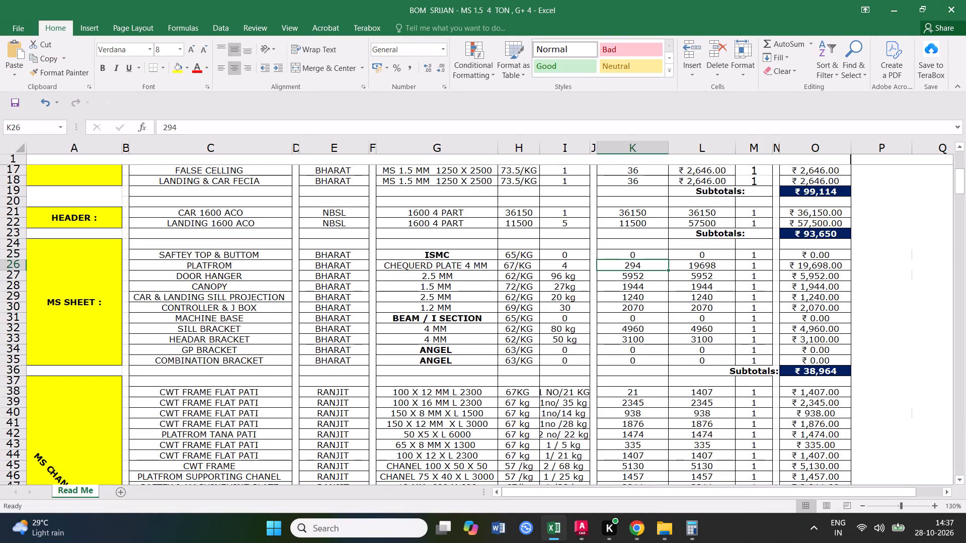
{"action": "left_click", "coordinate": [640, 522]}
{"action": "left_click_drag", "start_coordinate": [529, 269], "coordinate": [504, 271]}
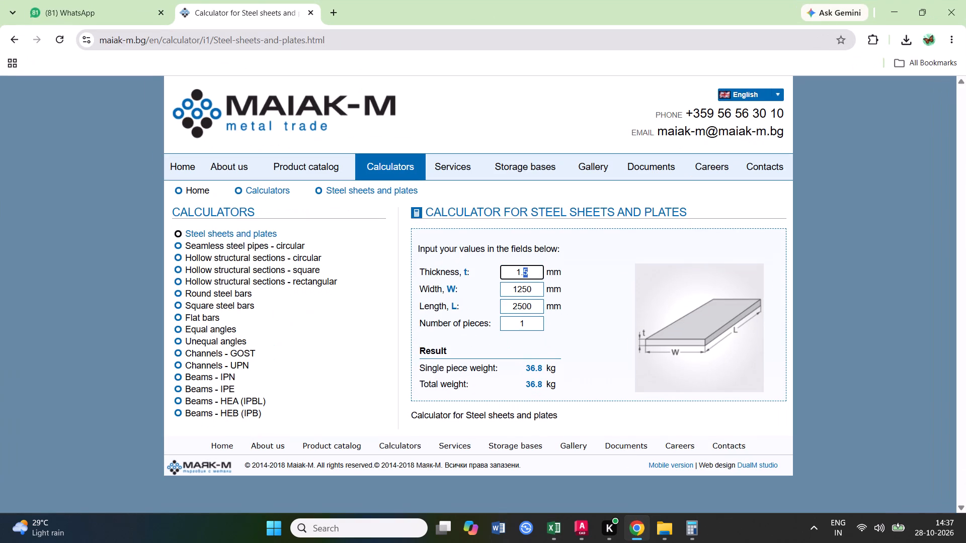
{"action": "left_click_drag", "start_coordinate": [504, 271], "coordinate": [503, 271]}
{"action": "key", "text": "4"}
{"action": "left_click_drag", "start_coordinate": [537, 288], "coordinate": [528, 290]}
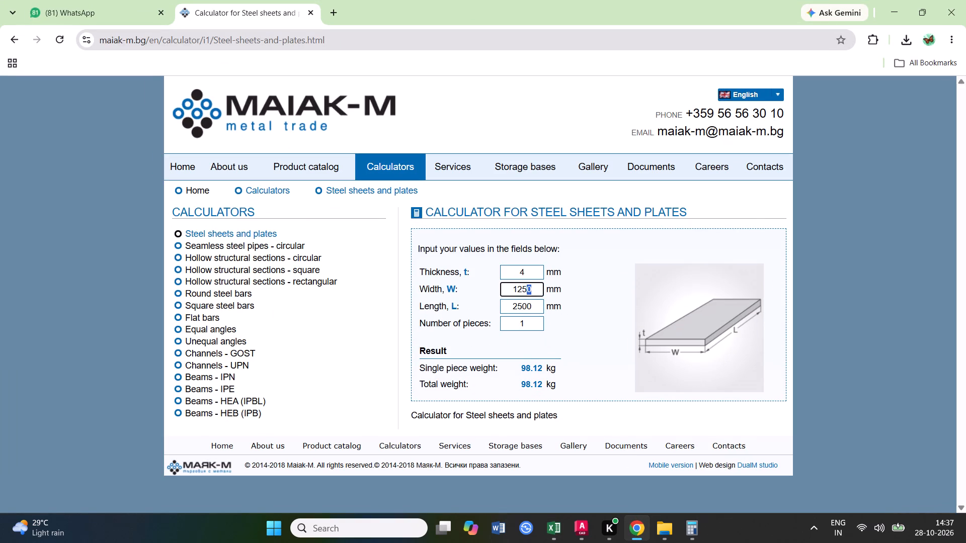
{"action": "left_click", "coordinate": [538, 311]}
{"action": "left_click", "coordinate": [535, 322]}
{"action": "left_click_drag", "start_coordinate": [531, 323], "coordinate": [518, 324]}
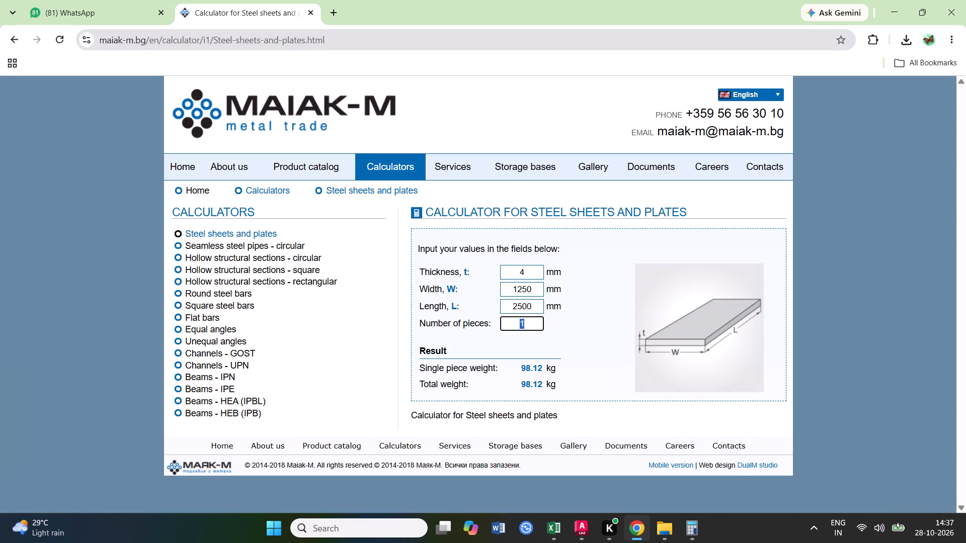
{"action": "key", "text": "4"}
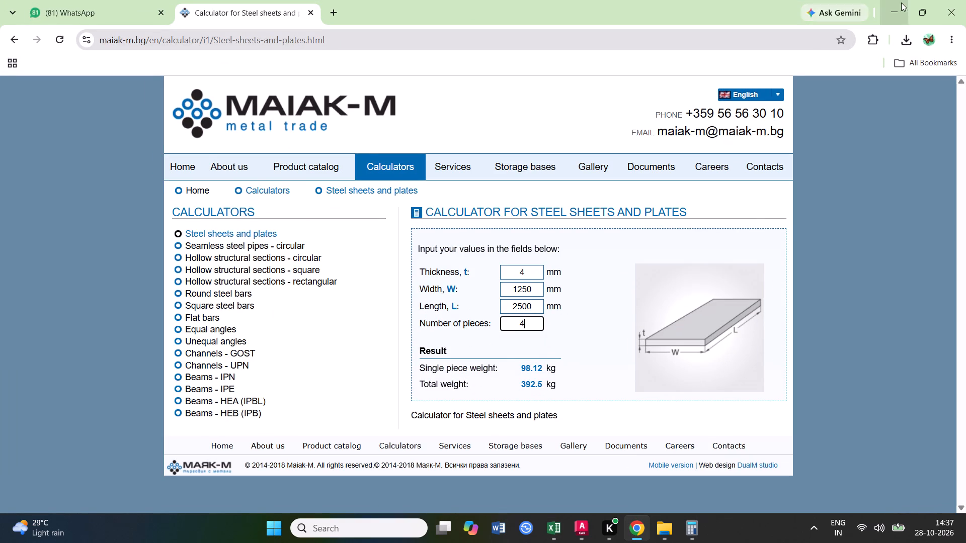
{"action": "left_click", "coordinate": [901, 4]}
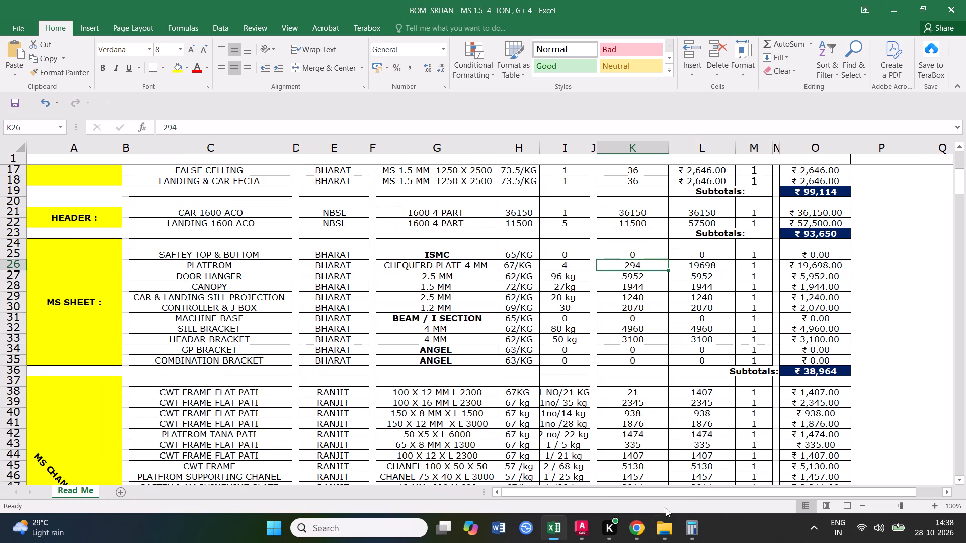
{"action": "left_click", "coordinate": [632, 530]}
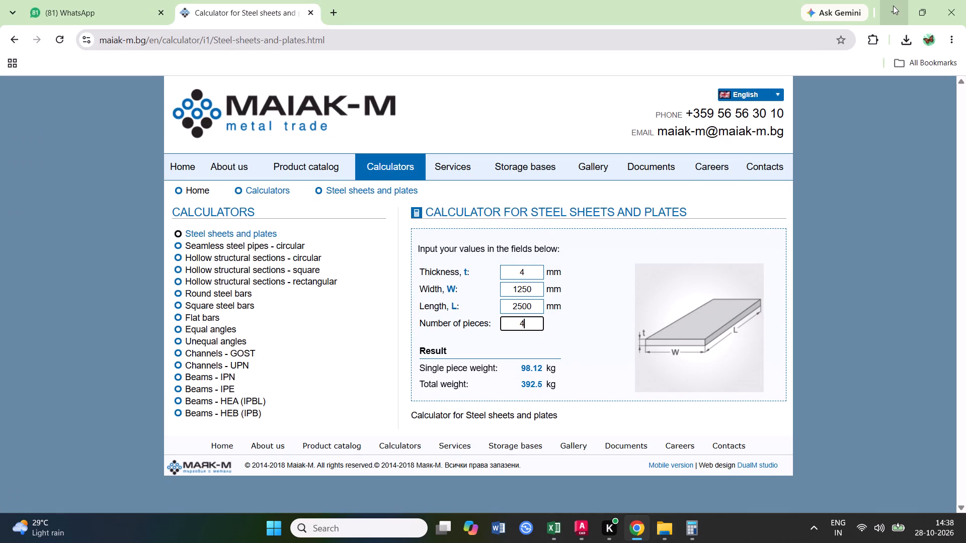
{"action": "left_click", "coordinate": [893, 6]}
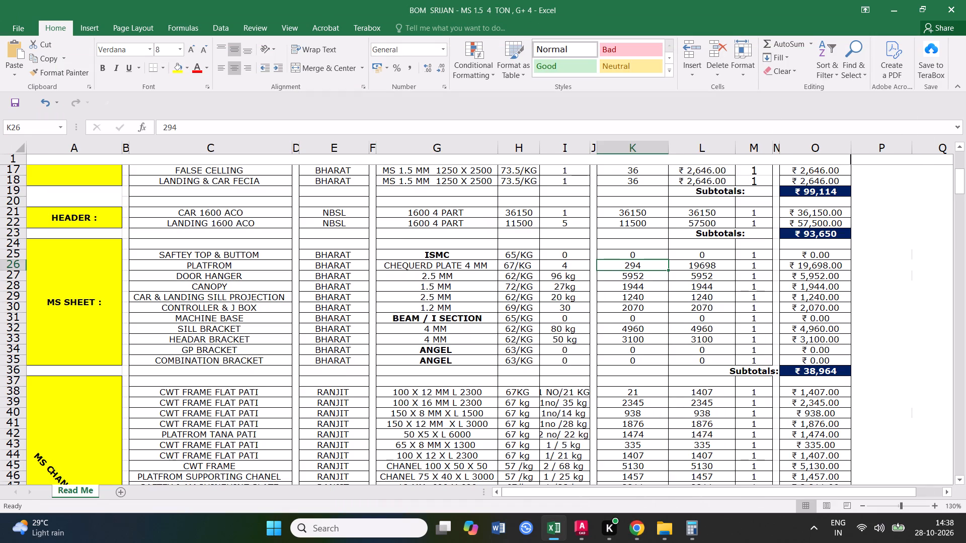
Set the PLATFROM weight in column K to 392.
{"action": "type", "text": "392"}
{"action": "left_click", "coordinate": [624, 291]}
Calculate 392 × 67 in the Calculator and enter 26264 as the PLATFROM price in column L.
{"action": "left_click", "coordinate": [694, 265]}
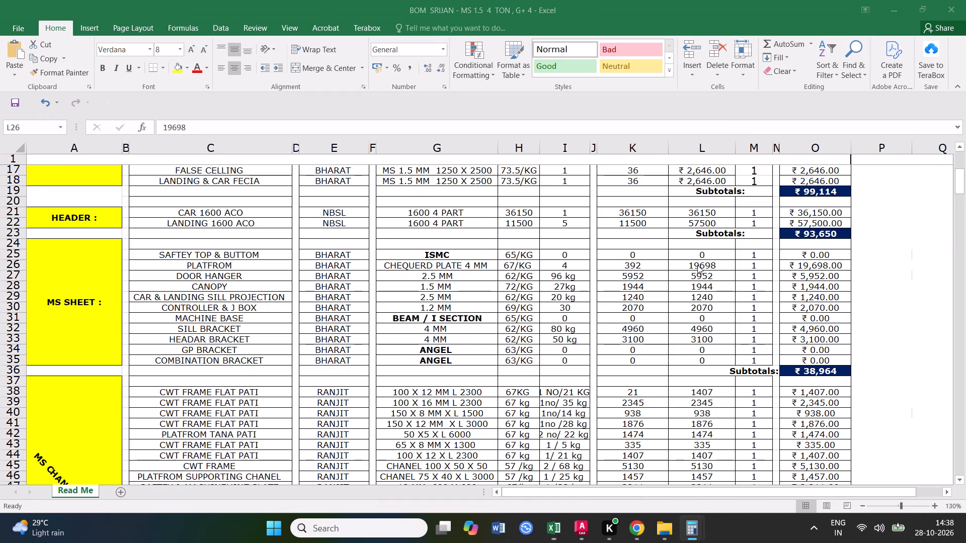
{"action": "type", "text": "392*67"}
{"action": "key", "text": "Return"}
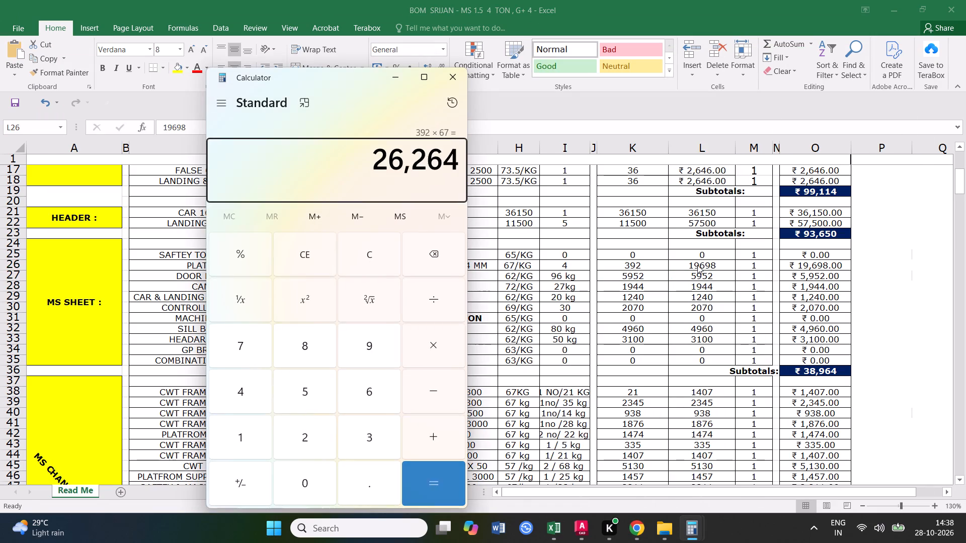
{"action": "left_click", "coordinate": [448, 84]}
{"action": "type", "text": "26"}
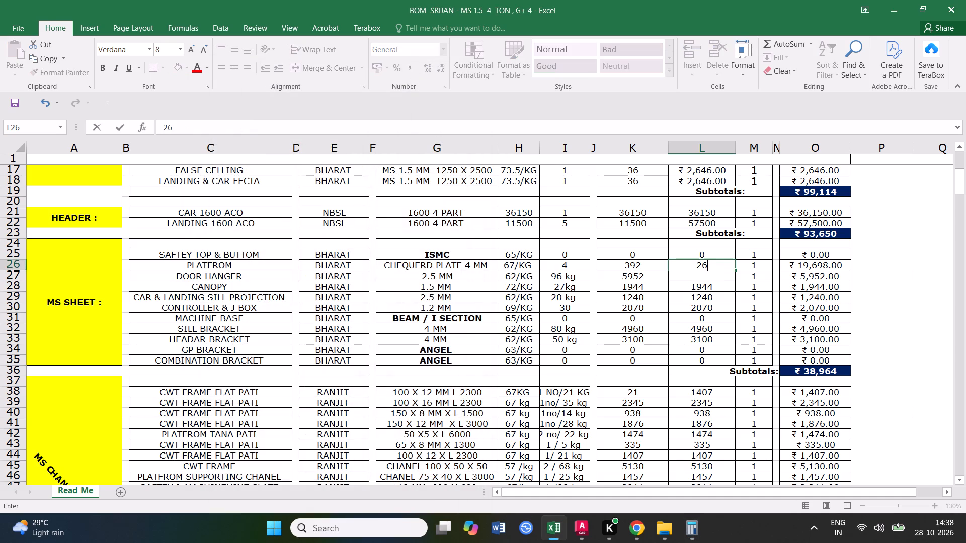
{"action": "type", "text": "264"}
{"action": "left_click", "coordinate": [610, 348]}
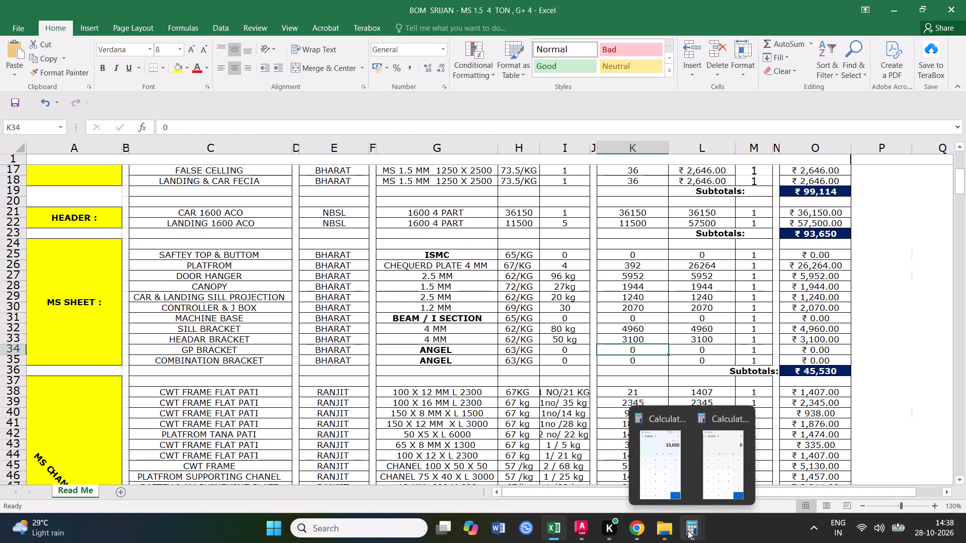
{"action": "left_click", "coordinate": [658, 349]}
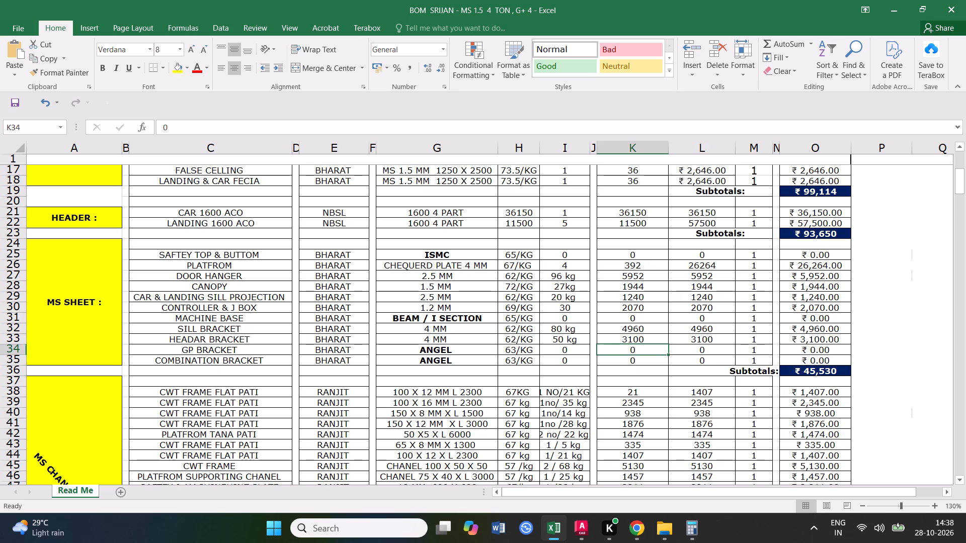
{"action": "left_click", "coordinate": [710, 266]}
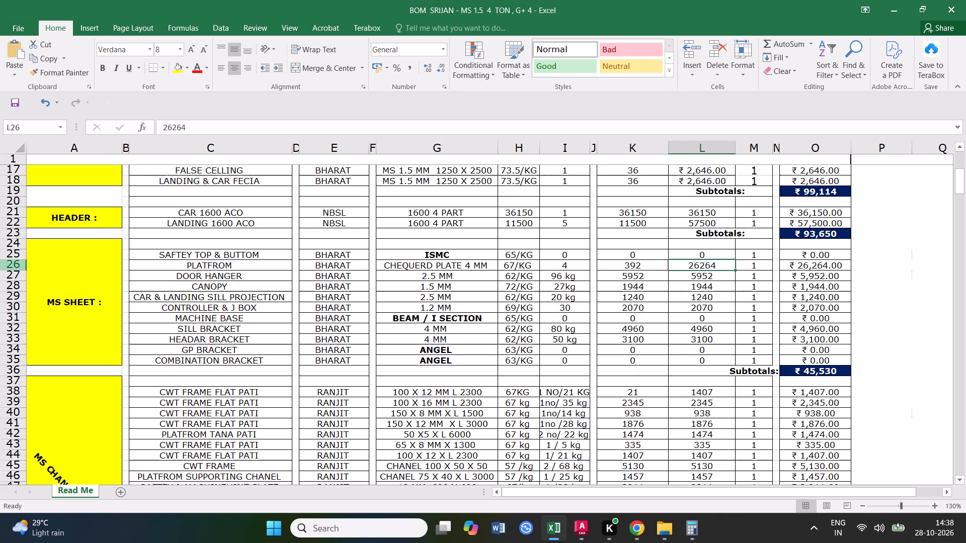
Select the PLATFROM row and save the workbook.
{"action": "left_click", "coordinate": [5, 264]}
{"action": "left_click", "coordinate": [18, 98]}
Set the quantity of DOOR HANGER in the MS SHEET section to 85 kg.
{"action": "scroll", "coordinate": [63, 220], "scroll_direction": "down", "scroll_amount": 1}
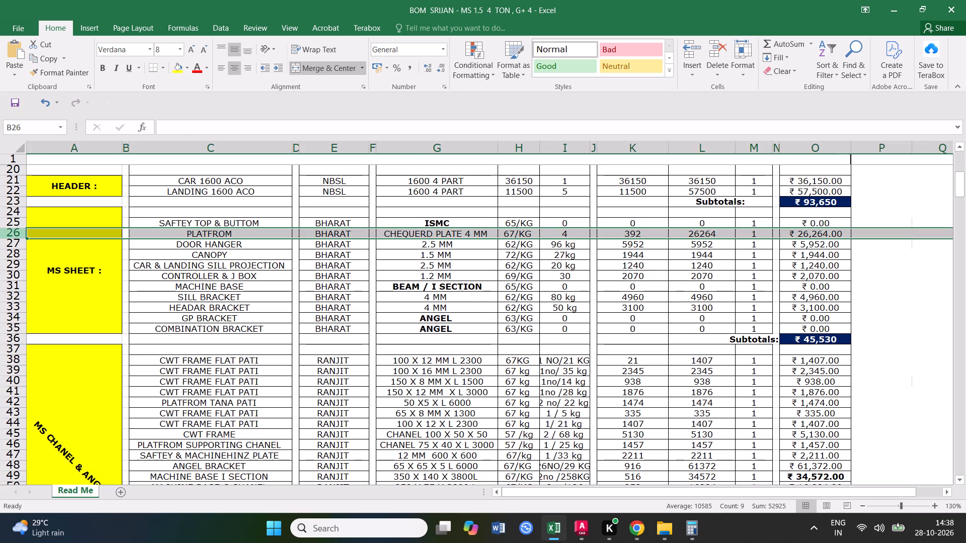
{"action": "left_click", "coordinate": [14, 242]}
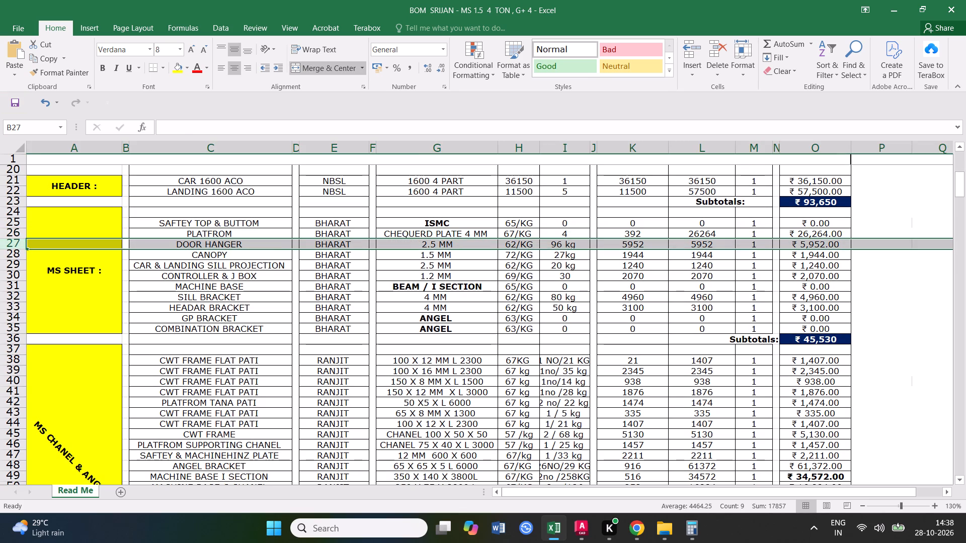
{"action": "double_click", "coordinate": [563, 245]}
{"action": "left_click_drag", "start_coordinate": [563, 245], "coordinate": [554, 243]}
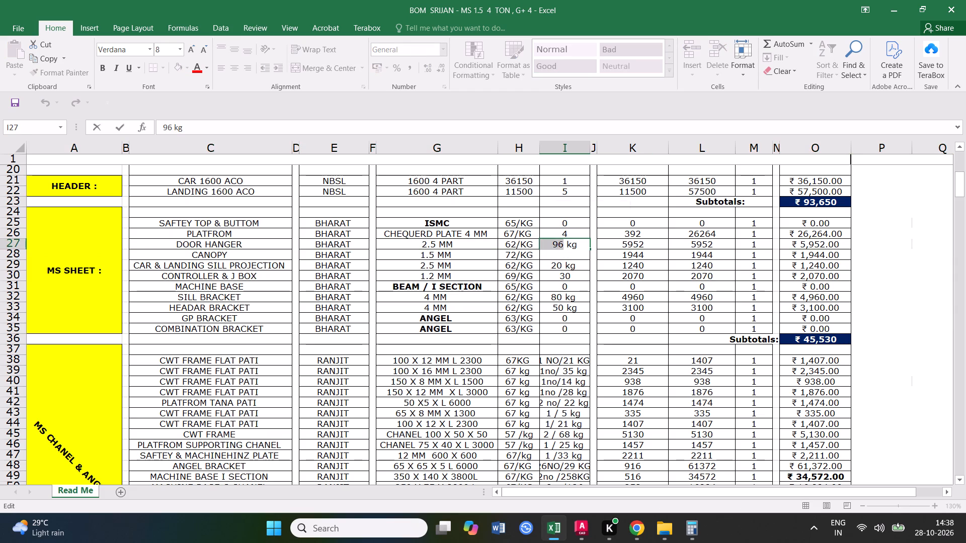
{"action": "type", "text": "85"}
{"action": "left_click", "coordinate": [596, 303]}
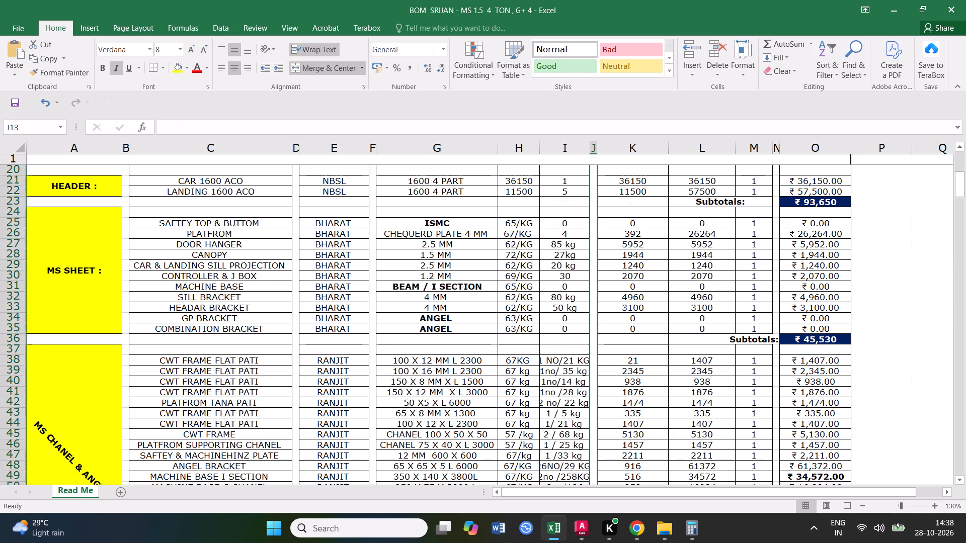
Calculate 85 × 62 in the Calculator and enter 5270 for DOOR HANGER in column K, filling it across to column L.
{"action": "left_click", "coordinate": [628, 245]}
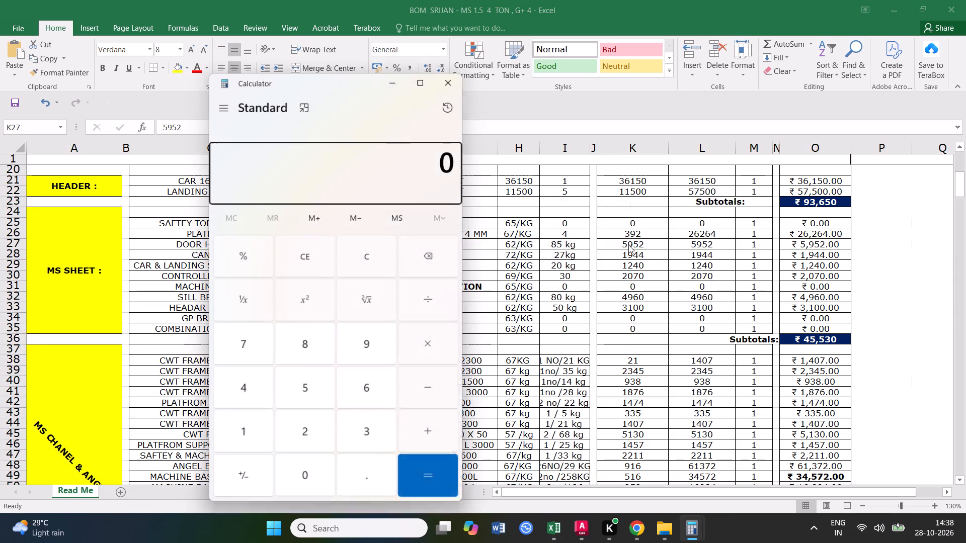
{"action": "type", "text": "85"}
{"action": "type", "text": "*62"}
{"action": "key", "text": "Return"}
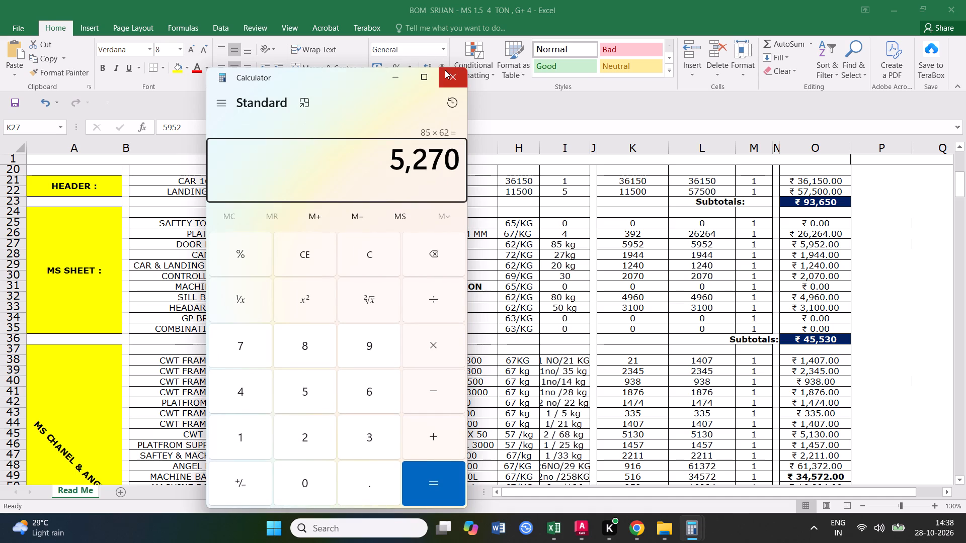
{"action": "left_click", "coordinate": [445, 70]}
{"action": "type", "text": "5270"}
{"action": "left_click", "coordinate": [652, 283]}
{"action": "left_click", "coordinate": [625, 247]}
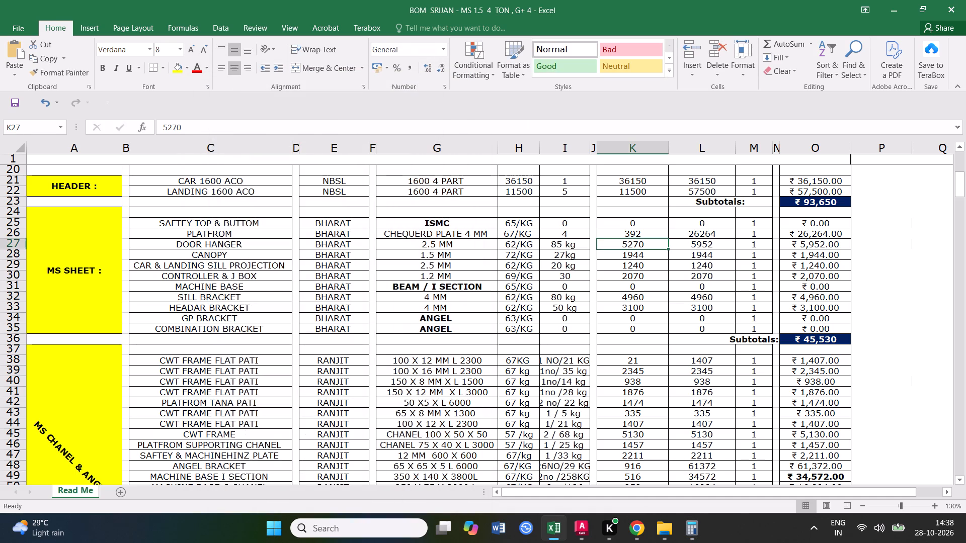
{"action": "left_click_drag", "start_coordinate": [666, 247], "coordinate": [709, 245]}
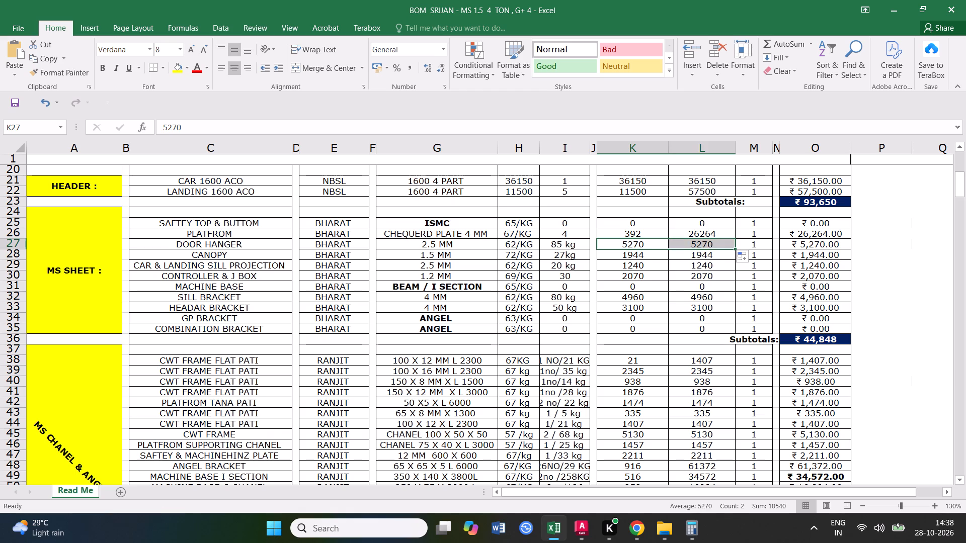
{"action": "left_click", "coordinate": [696, 257]}
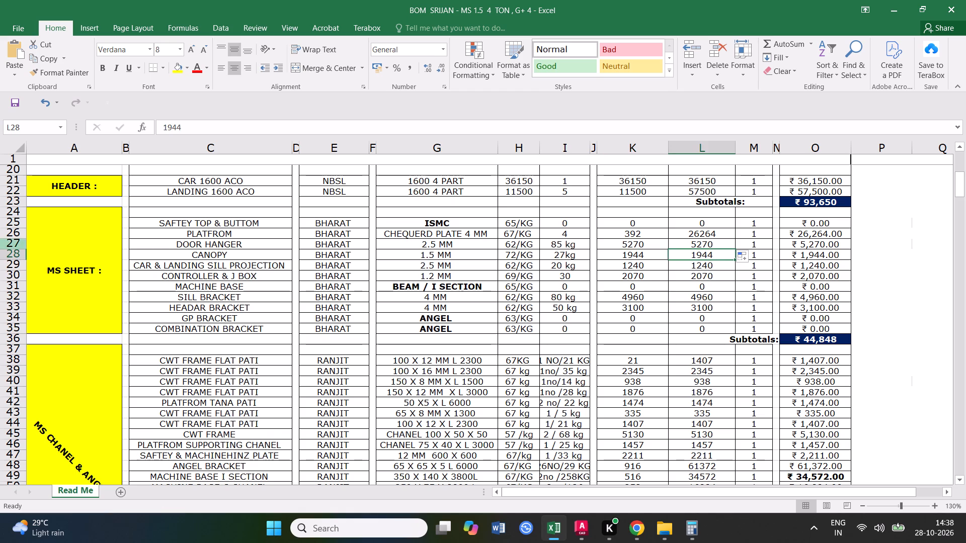
Select the DOOR HANGER row and save the workbook.
{"action": "left_click", "coordinate": [15, 245]}
{"action": "double_click", "coordinate": [21, 109]}
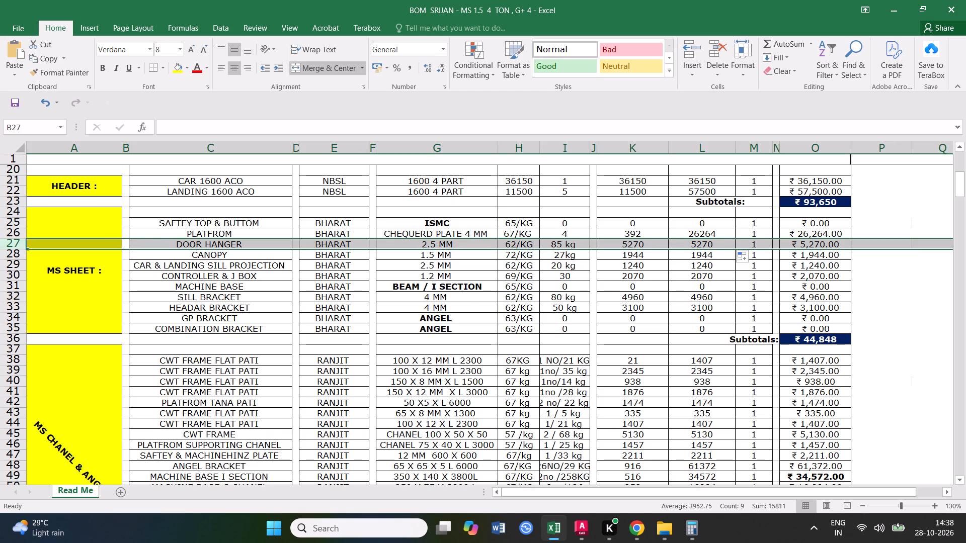
{"action": "scroll", "coordinate": [366, 302], "scroll_direction": "down", "scroll_amount": 1}
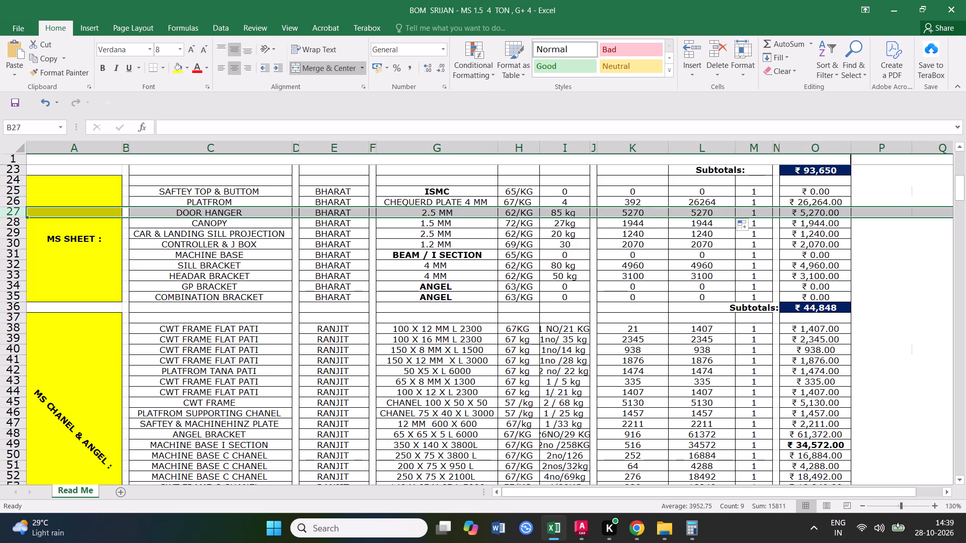
{"action": "left_click", "coordinate": [246, 236]}
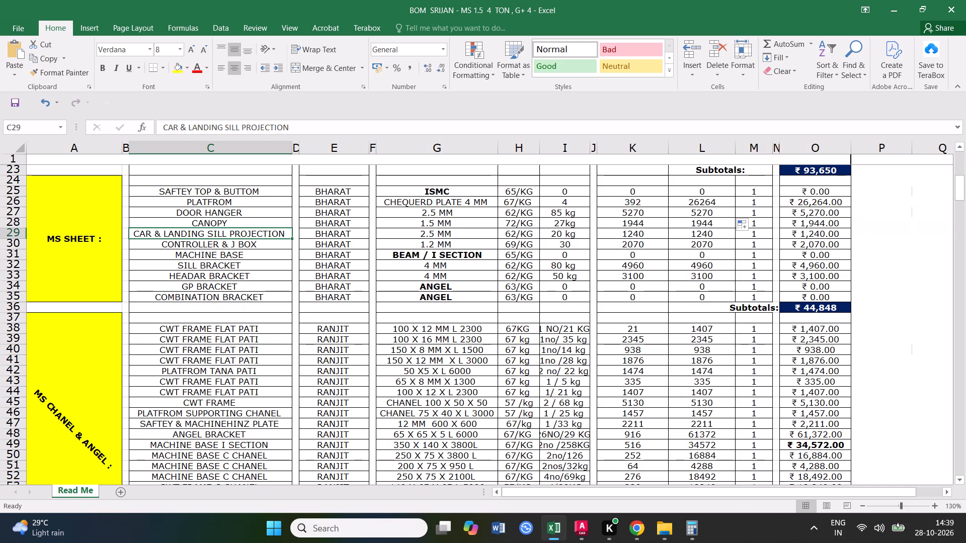
{"action": "left_click", "coordinate": [177, 213]}
{"action": "left_click", "coordinate": [12, 212]}
{"action": "left_click", "coordinate": [13, 99]}
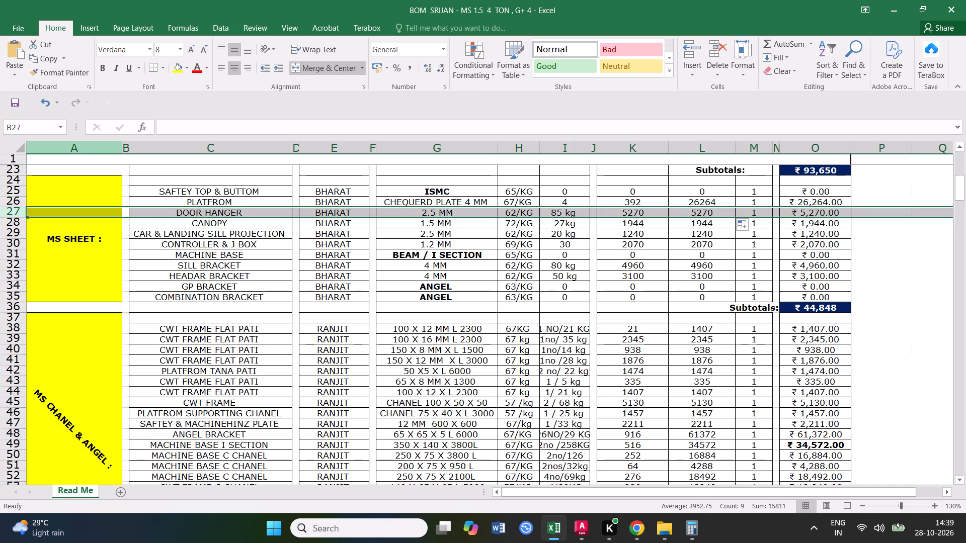
Set the quantity of CANOPY in the MS SHEET section to 32 kg.
{"action": "left_click", "coordinate": [9, 223]}
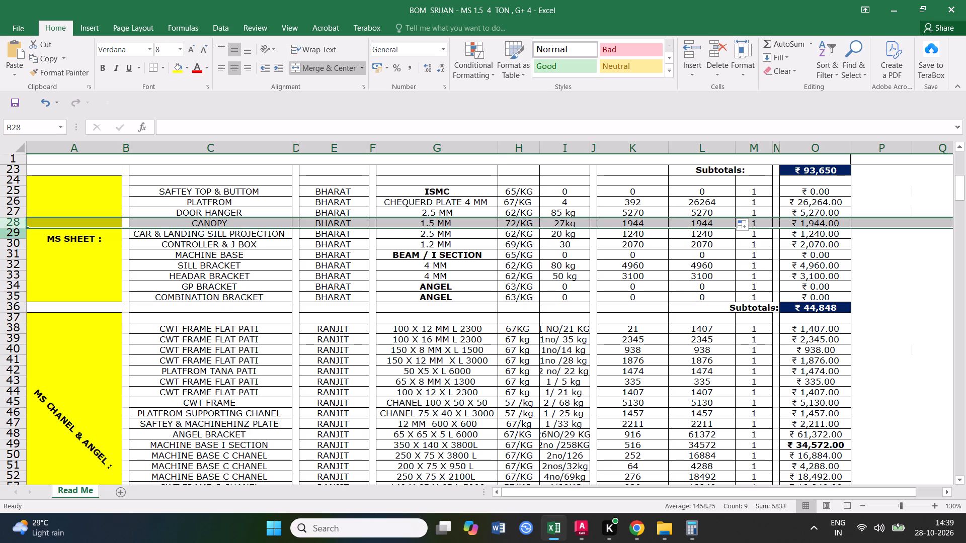
{"action": "double_click", "coordinate": [563, 223]}
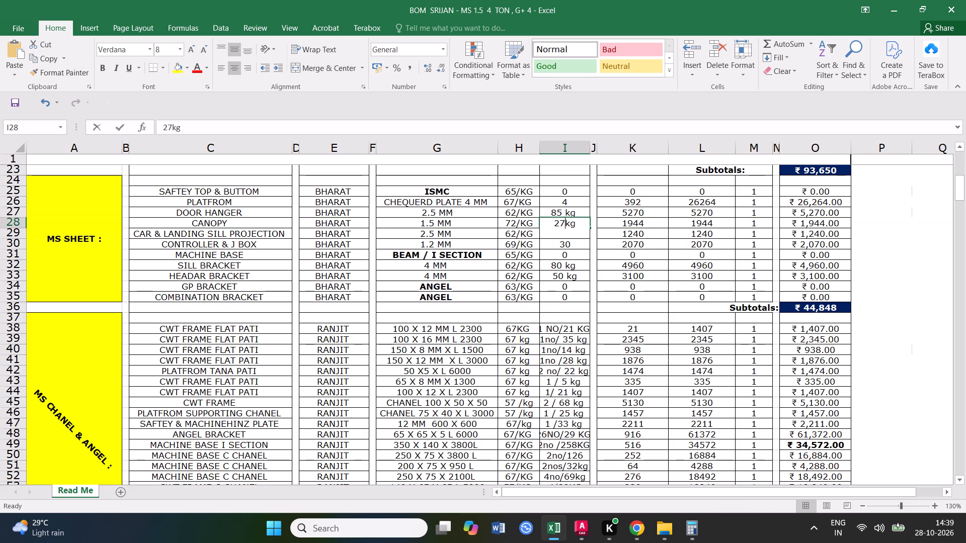
{"action": "left_click_drag", "start_coordinate": [564, 224], "coordinate": [556, 224]}
{"action": "type", "text": "32"}
{"action": "key", "text": "space"}
{"action": "scroll", "coordinate": [654, 354], "scroll_direction": "up", "scroll_amount": 1}
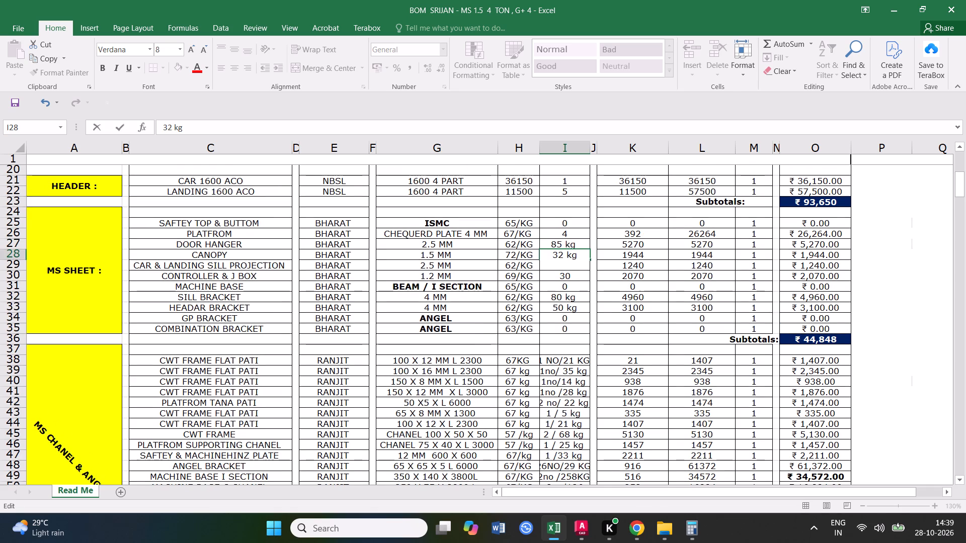
{"action": "left_click", "coordinate": [602, 311]}
Calculate 32 × 72 in the Calculator and enter 2304 for CANOPY in columns K and L.
{"action": "left_click", "coordinate": [627, 256]}
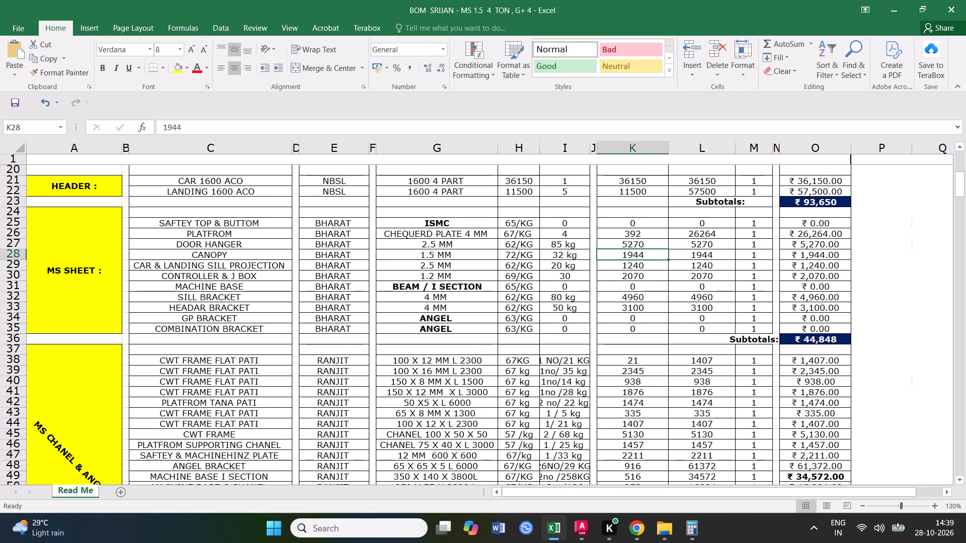
{"action": "type", "text": "32*72"}
{"action": "key", "text": "Return"}
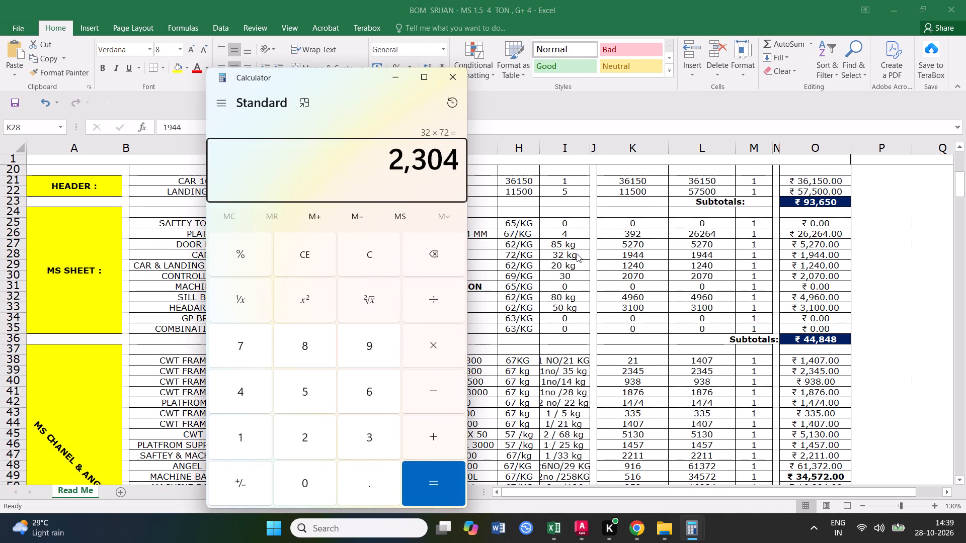
{"action": "left_click", "coordinate": [456, 72]}
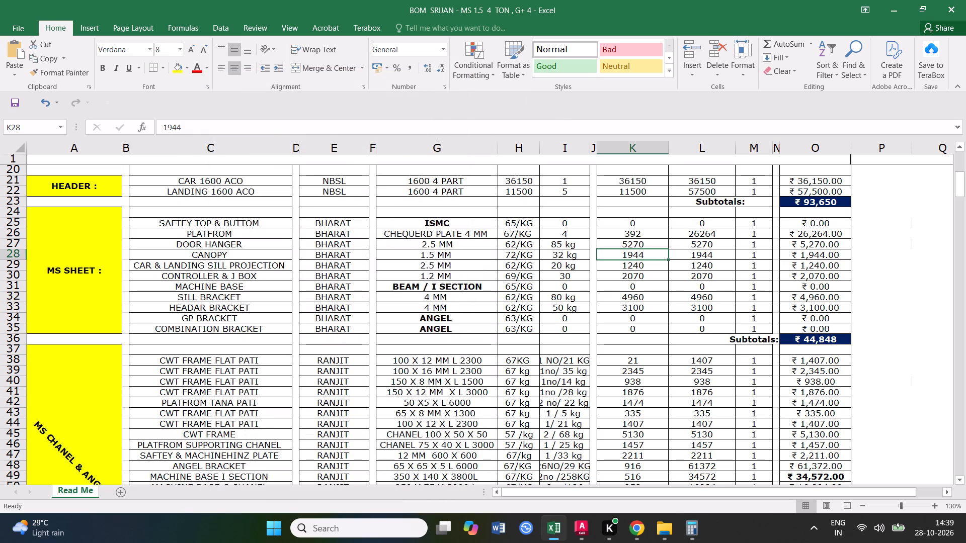
{"action": "type", "text": "2304"}
{"action": "left_click", "coordinate": [671, 296]}
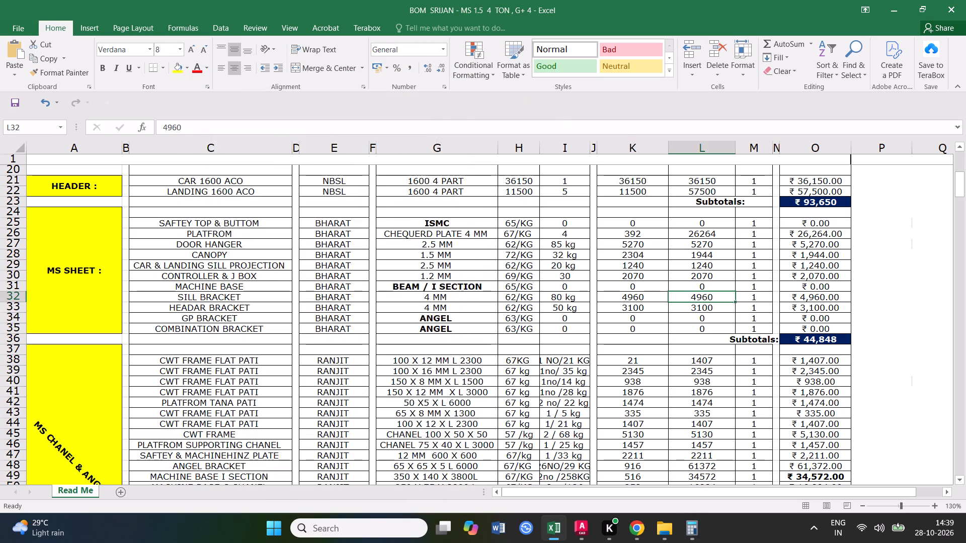
{"action": "left_click", "coordinate": [712, 253]}
{"action": "type", "text": "2304"}
{"action": "left_click", "coordinate": [700, 269]}
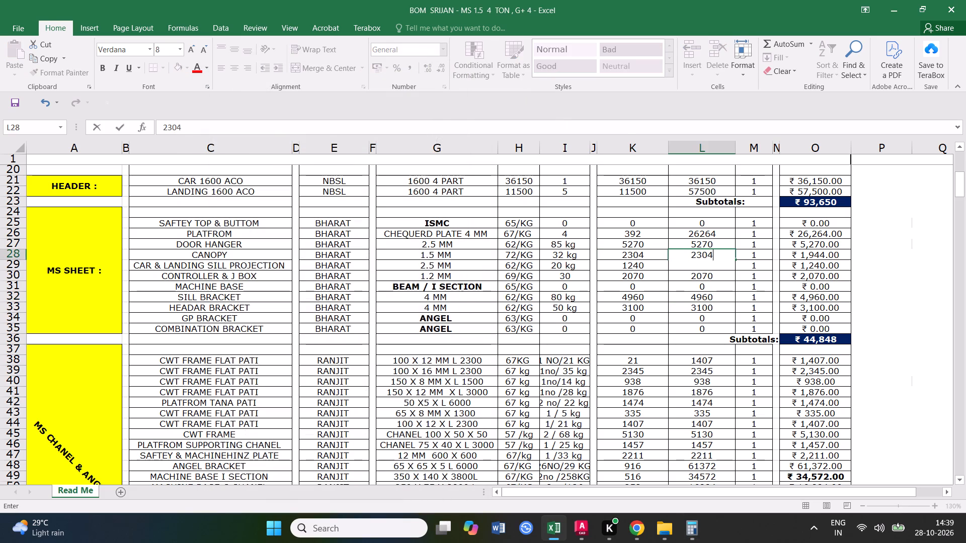
{"action": "left_click", "coordinate": [685, 277]}
{"action": "left_click", "coordinate": [706, 254]}
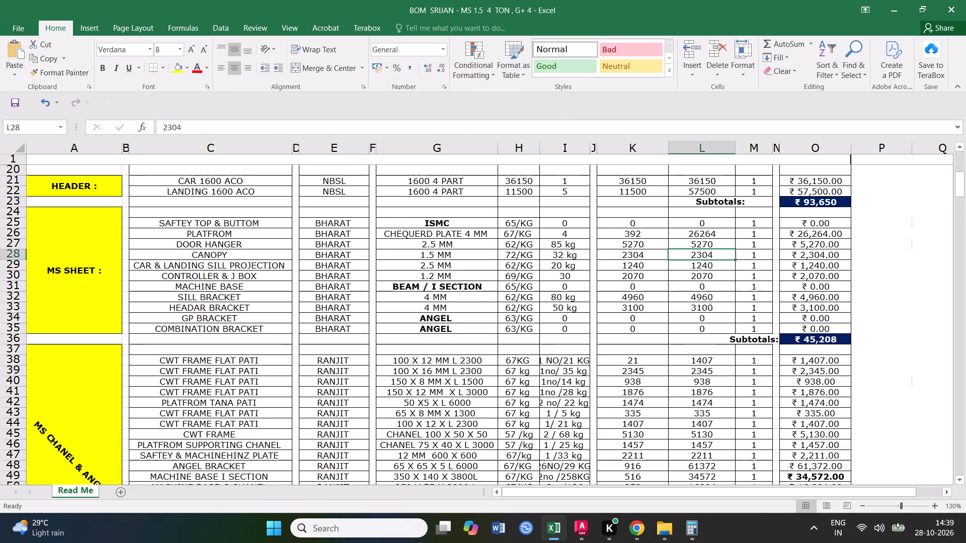
Select the CANOPY row and save the workbook.
{"action": "left_click", "coordinate": [16, 256]}
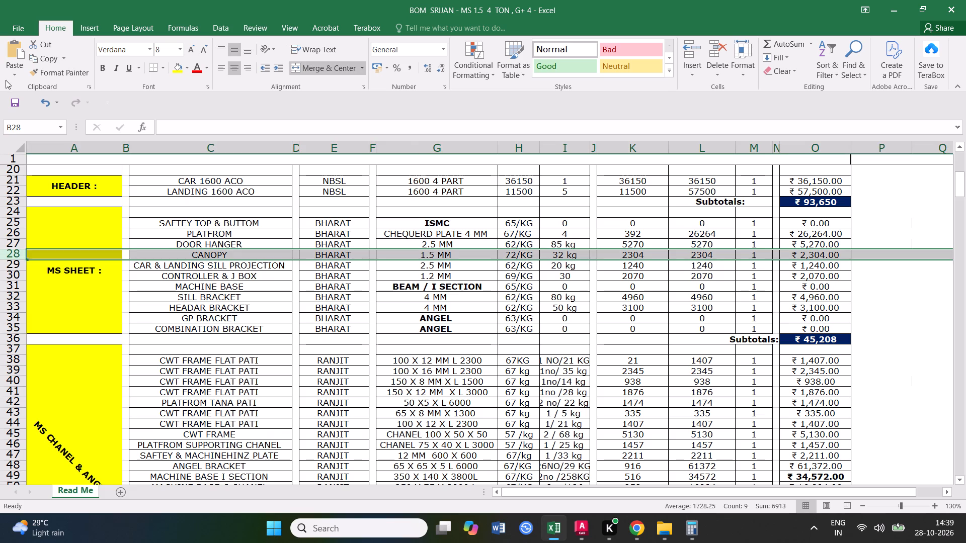
{"action": "left_click", "coordinate": [7, 103]}
Review the MS SHEET rows from CAR & LANDING SILL PROJECTION through SILL BRACKET, including the sill projection quantity.
{"action": "scroll", "coordinate": [175, 228], "scroll_direction": "down", "scroll_amount": 2}
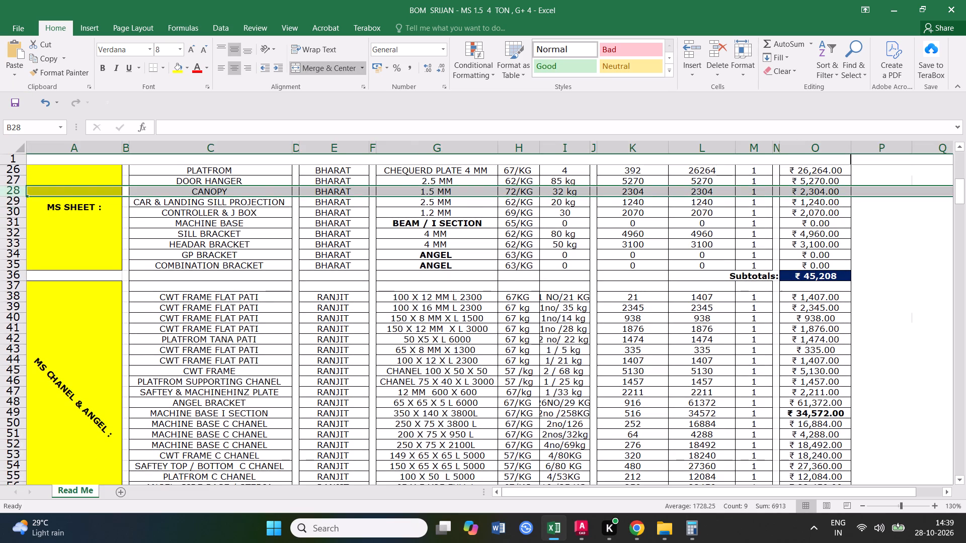
{"action": "left_click", "coordinate": [19, 202]}
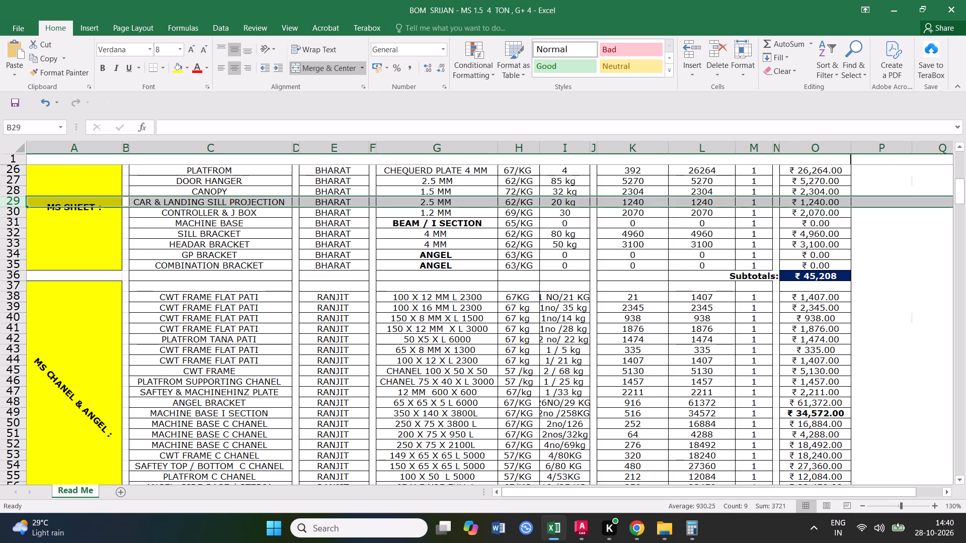
{"action": "left_click", "coordinate": [562, 203]}
{"action": "left_click", "coordinate": [562, 203]}
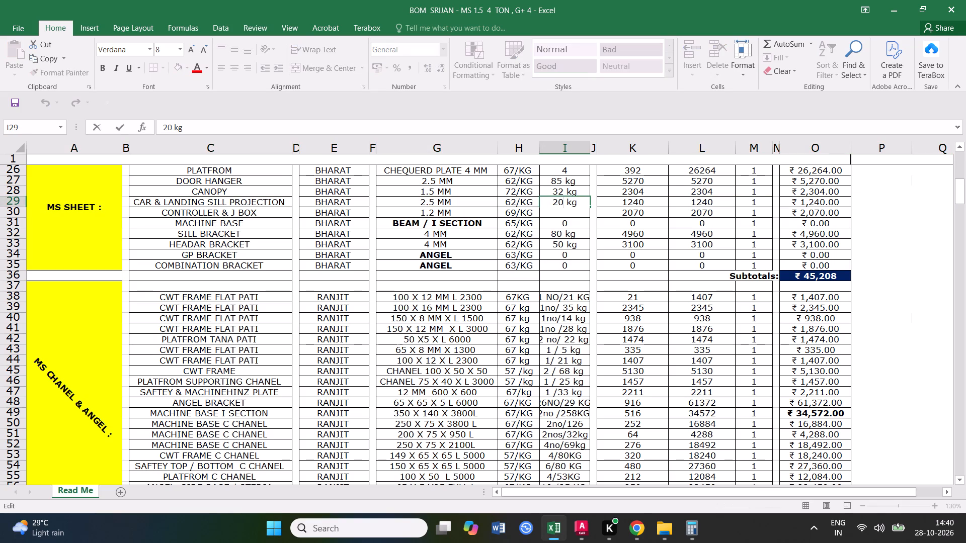
{"action": "left_click", "coordinate": [555, 221]}
{"action": "left_click", "coordinate": [555, 202]}
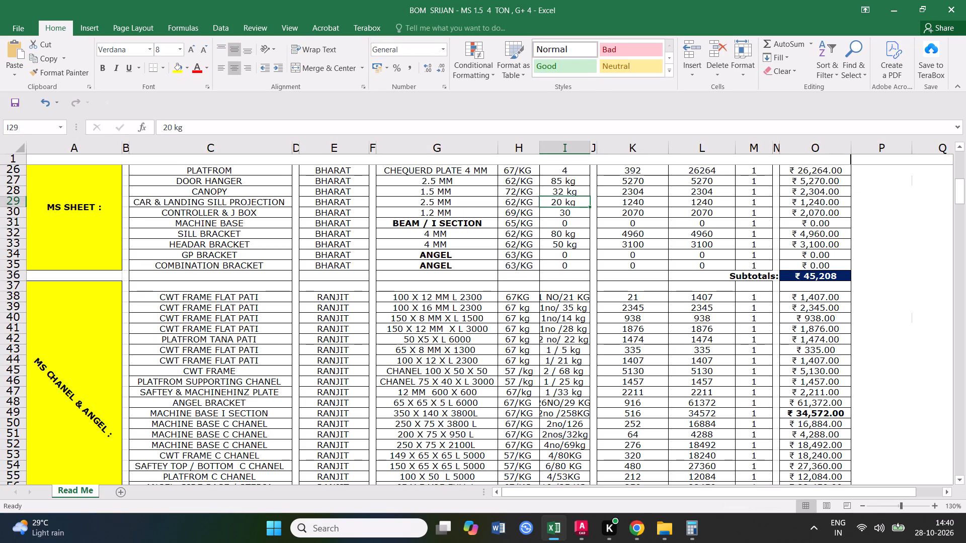
{"action": "left_click", "coordinate": [239, 213]}
{"action": "left_click", "coordinate": [15, 211]}
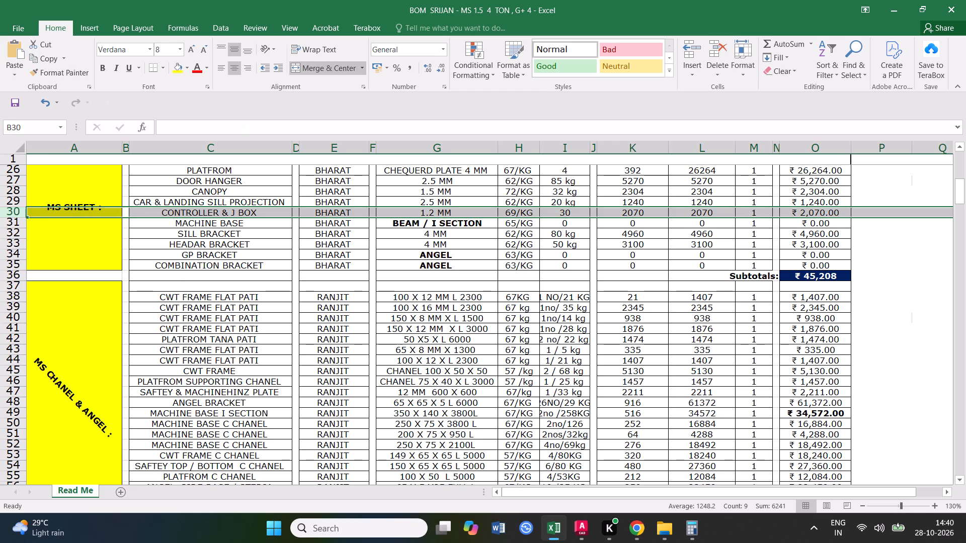
{"action": "left_click", "coordinate": [13, 225]}
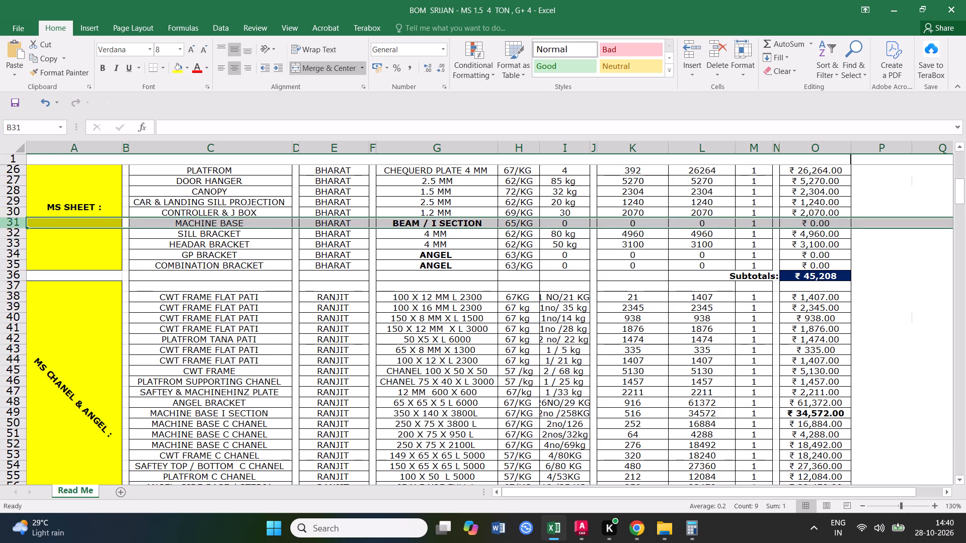
{"action": "left_click", "coordinate": [11, 233]}
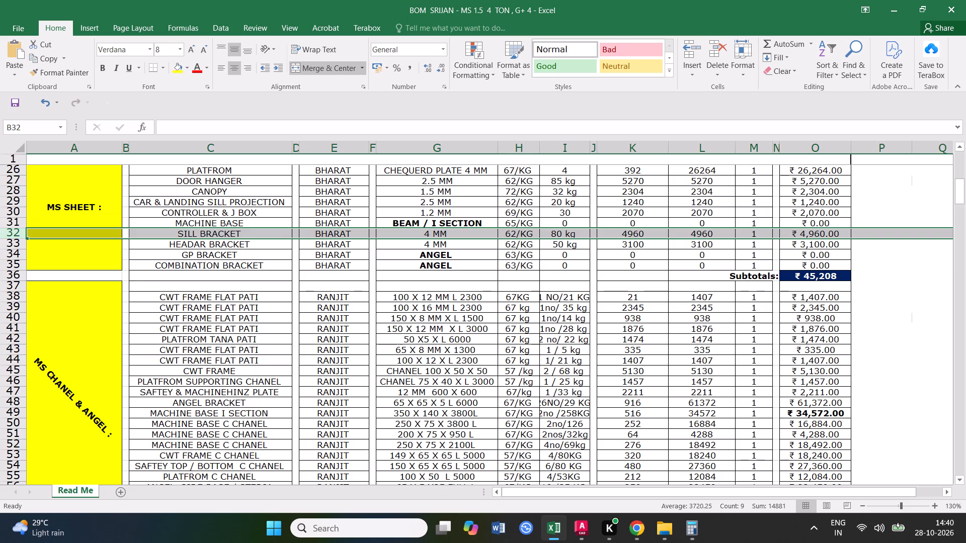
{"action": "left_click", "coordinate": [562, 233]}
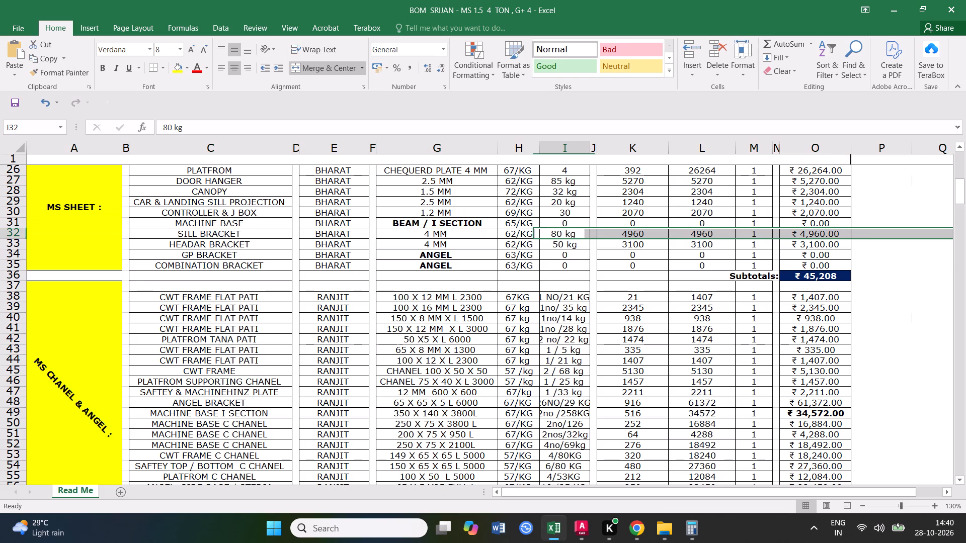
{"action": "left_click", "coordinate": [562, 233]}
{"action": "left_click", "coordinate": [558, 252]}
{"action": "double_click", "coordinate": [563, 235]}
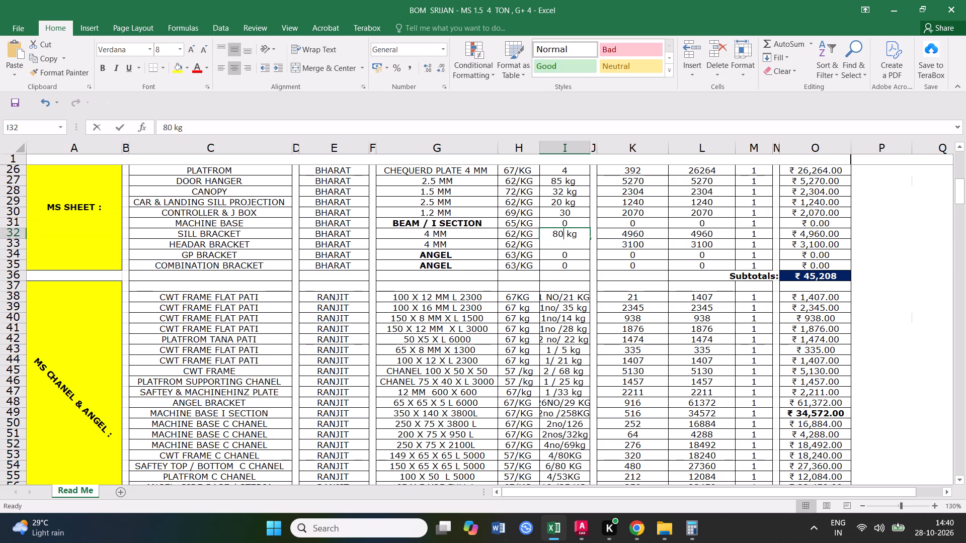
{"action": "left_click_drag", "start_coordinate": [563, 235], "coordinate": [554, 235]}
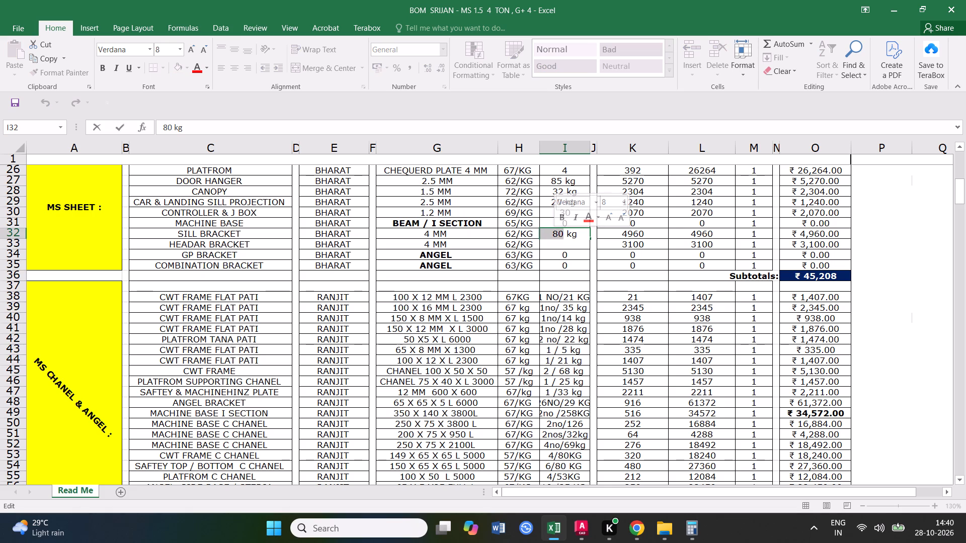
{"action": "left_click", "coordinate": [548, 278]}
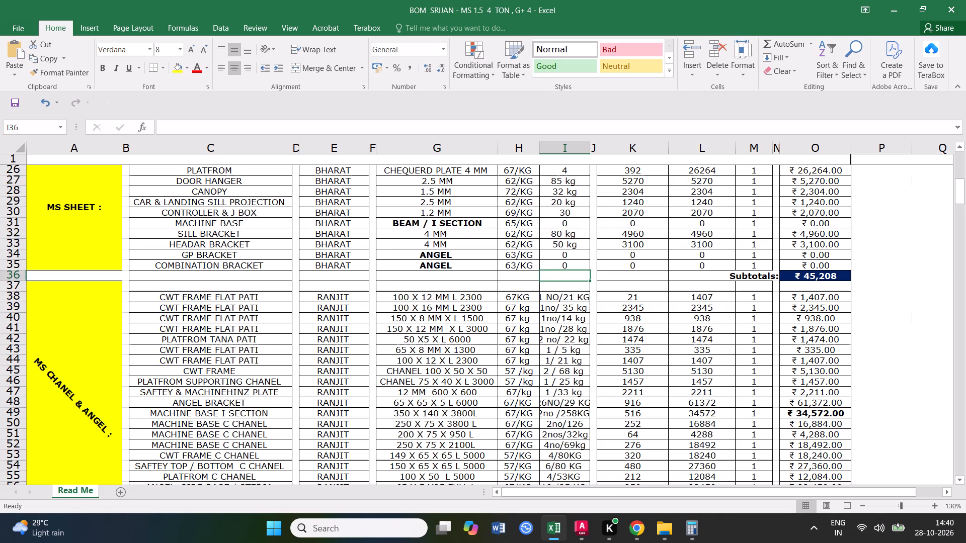
Select the SILL BRACKET row in the MS SHEET section and save the workbook.
{"action": "left_click", "coordinate": [560, 234]}
{"action": "left_click", "coordinate": [465, 235]}
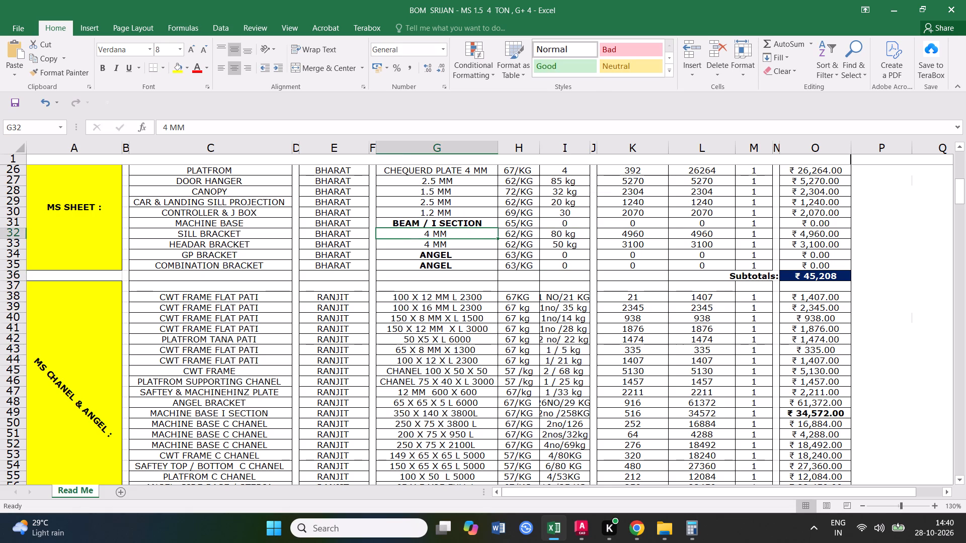
{"action": "left_click", "coordinate": [214, 235]}
{"action": "left_click", "coordinate": [11, 234]}
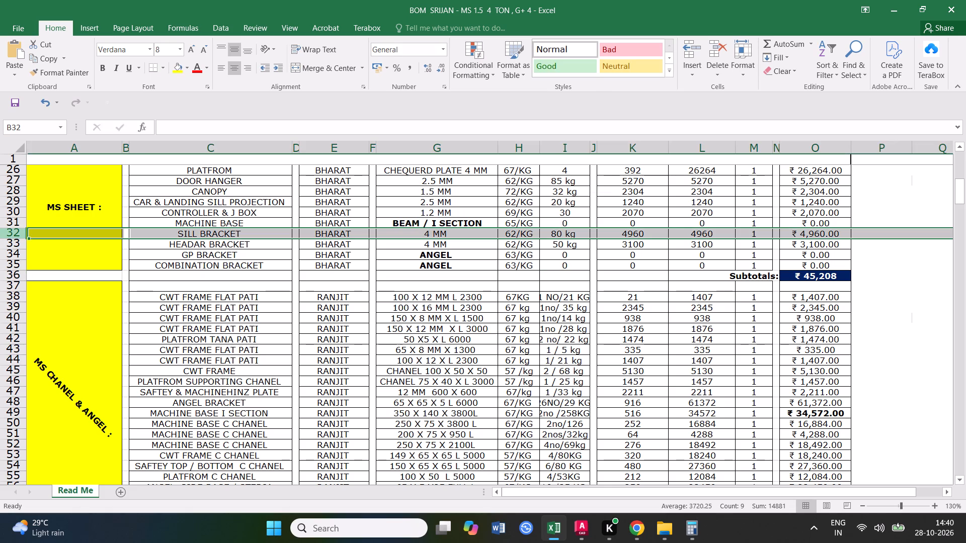
{"action": "left_click", "coordinate": [20, 98]}
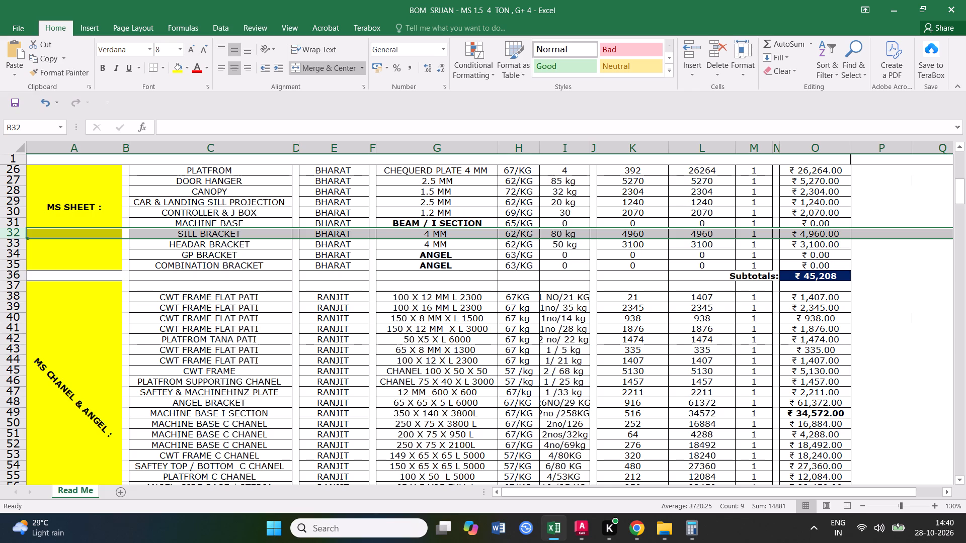
Set the quantity of SILL BRACKET in the MS SHEET section to 30 kg.
{"action": "left_click", "coordinate": [19, 243]}
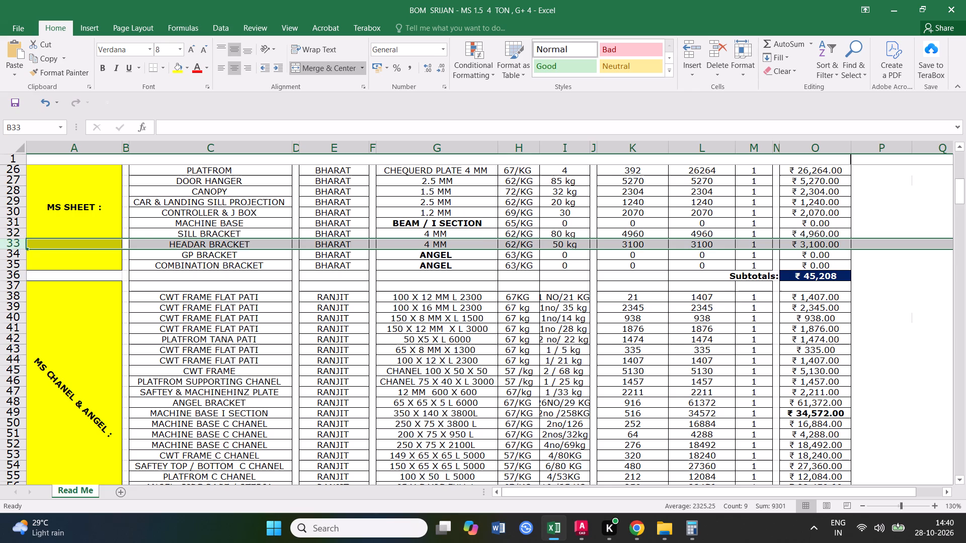
{"action": "double_click", "coordinate": [562, 234]}
{"action": "left_click_drag", "start_coordinate": [562, 234], "coordinate": [551, 235]}
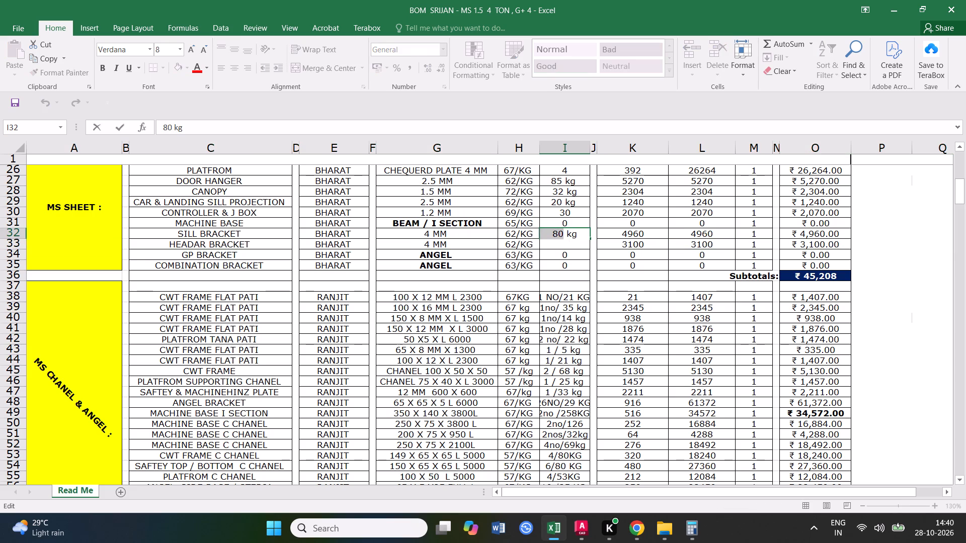
{"action": "type", "text": "30"}
{"action": "left_click", "coordinate": [557, 301]}
Calculate 30 × 62 in the Calculator and enter 1860 for SILL BRACKET in columns K and L.
{"action": "left_click", "coordinate": [634, 233]}
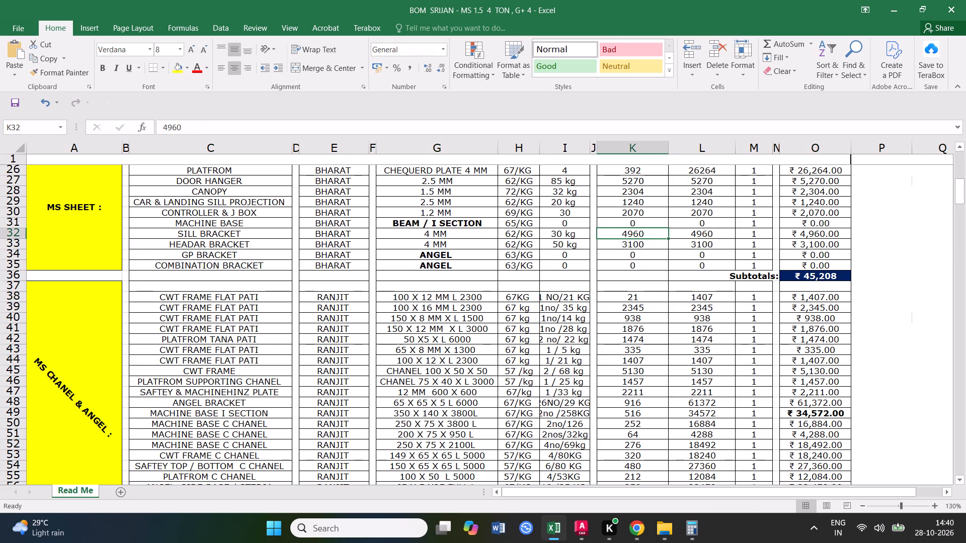
{"action": "type", "text": "30*62"}
{"action": "key", "text": "Return"}
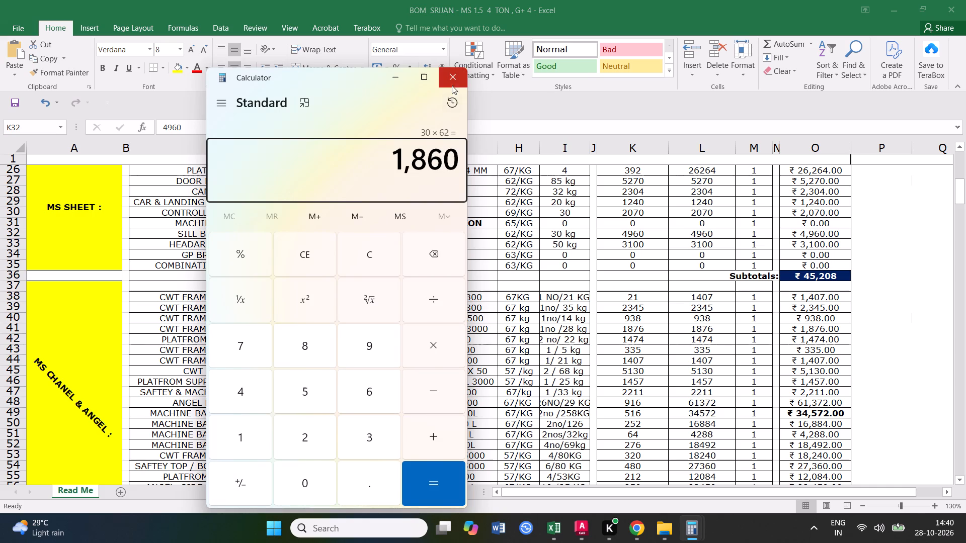
{"action": "left_click", "coordinate": [452, 79]}
{"action": "type", "text": "1860"}
{"action": "left_click", "coordinate": [624, 291]}
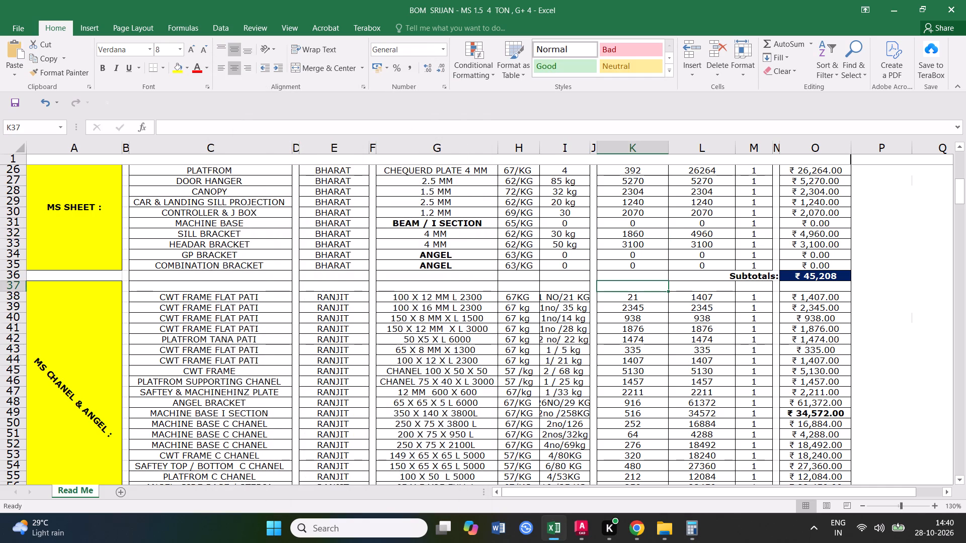
{"action": "left_click", "coordinate": [697, 237]}
{"action": "type", "text": "1860"}
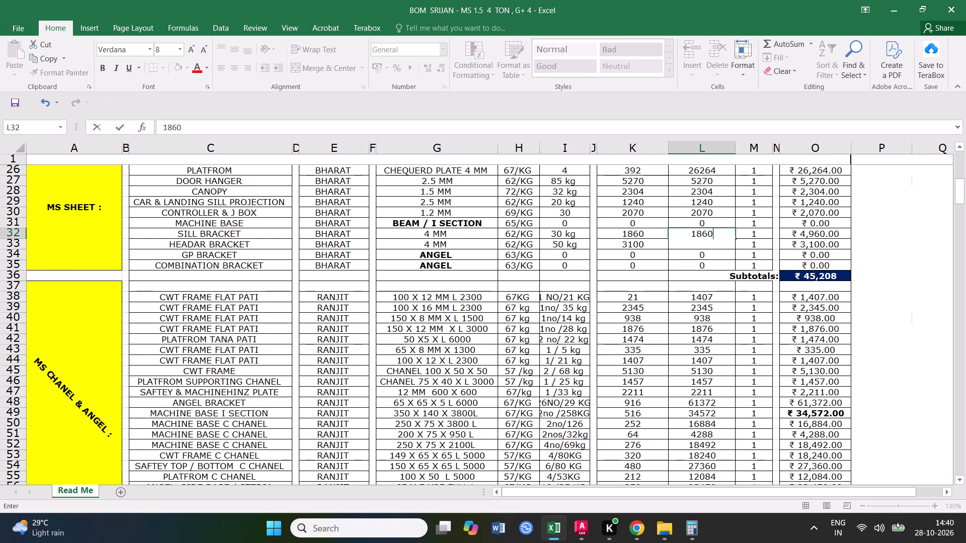
{"action": "left_click", "coordinate": [694, 272]}
Set the quantity of HEADAR BRACKET in the MS SHEET section to 30 kg.
{"action": "left_click", "coordinate": [632, 244]}
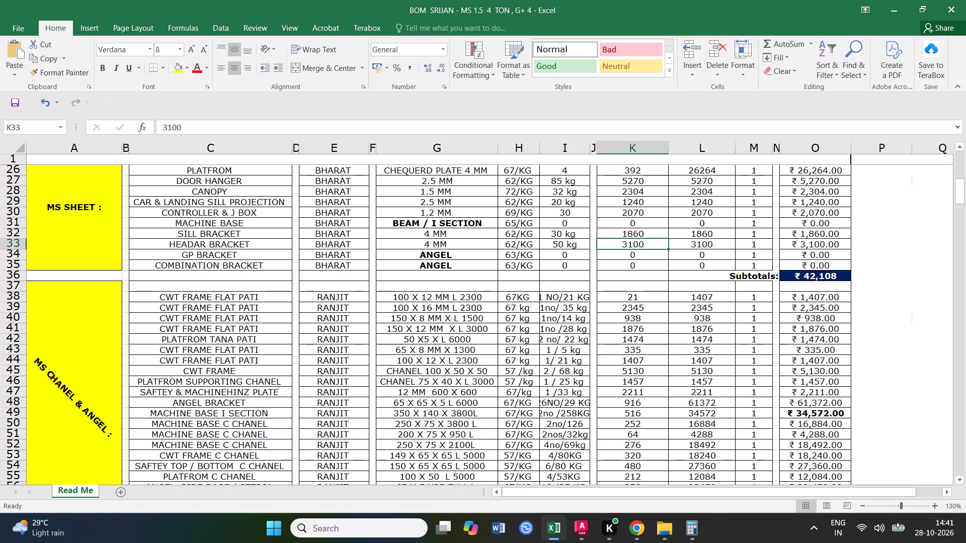
{"action": "left_click", "coordinate": [561, 243]}
{"action": "double_click", "coordinate": [565, 245]}
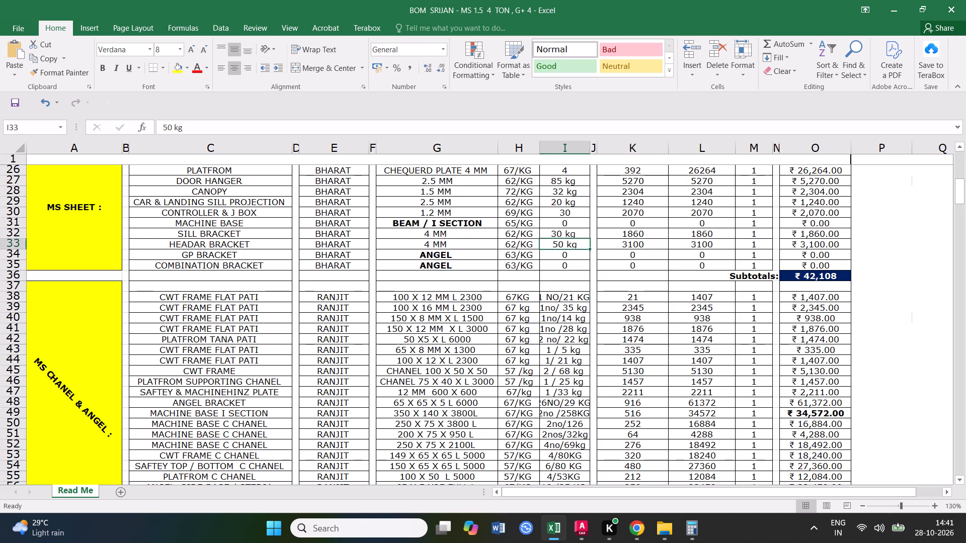
{"action": "left_click_drag", "start_coordinate": [565, 245], "coordinate": [554, 245]}
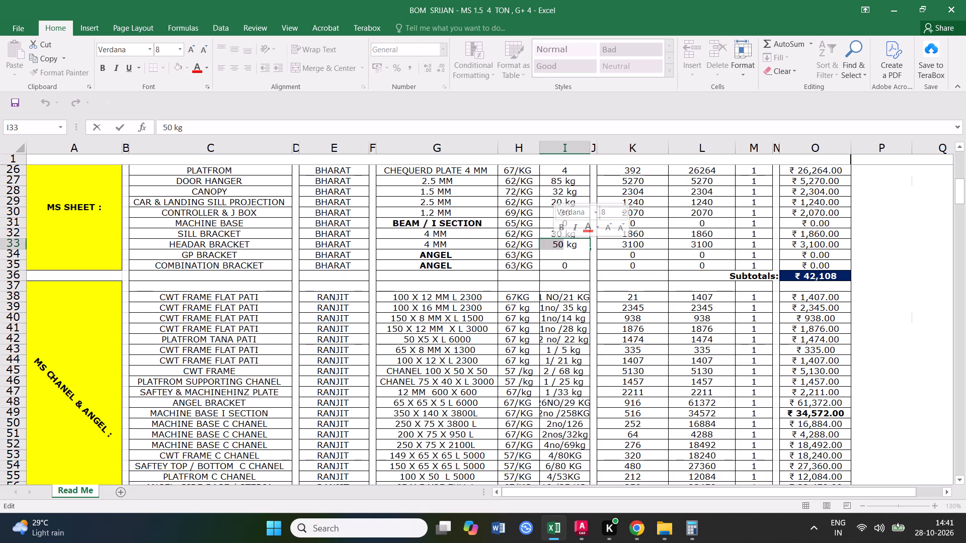
{"action": "type", "text": "30"}
{"action": "left_click", "coordinate": [614, 262]}
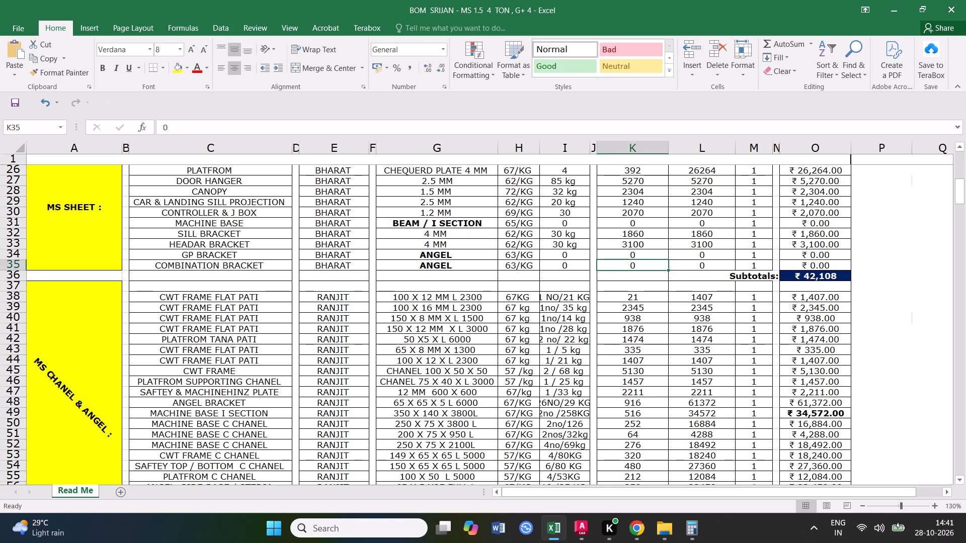
Fill the SILL BRACKET amount of 1860 down to the HEADAR BRACKET row in columns K and L.
{"action": "left_click", "coordinate": [641, 235]}
{"action": "left_click_drag", "start_coordinate": [669, 238], "coordinate": [669, 251]}
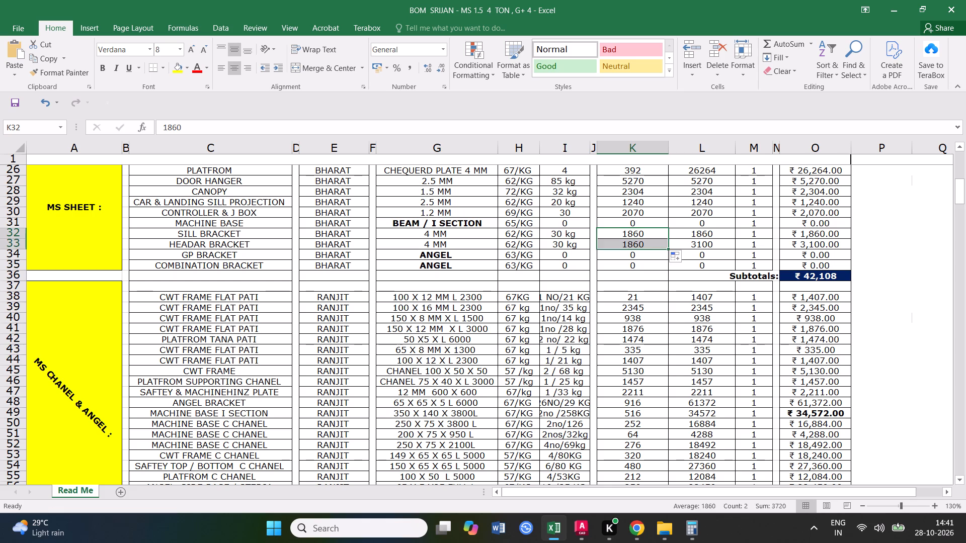
{"action": "left_click", "coordinate": [699, 236]}
{"action": "left_click_drag", "start_coordinate": [734, 238], "coordinate": [734, 245]}
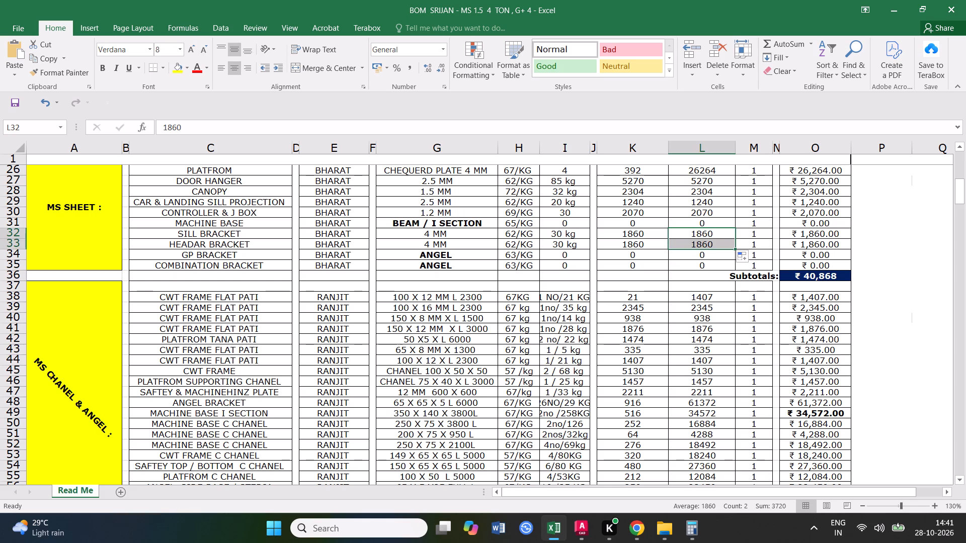
Save the workbook with the updated MS SHEET section.
{"action": "left_click", "coordinate": [649, 253]}
{"action": "left_click", "coordinate": [220, 253]}
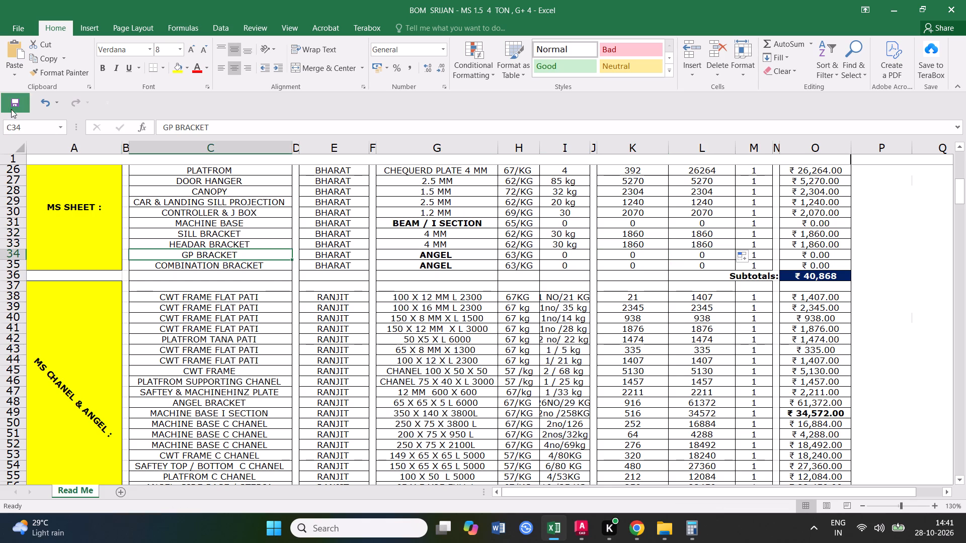
{"action": "double_click", "coordinate": [7, 106]}
{"action": "scroll", "coordinate": [346, 252], "scroll_direction": "down", "scroll_amount": 3}
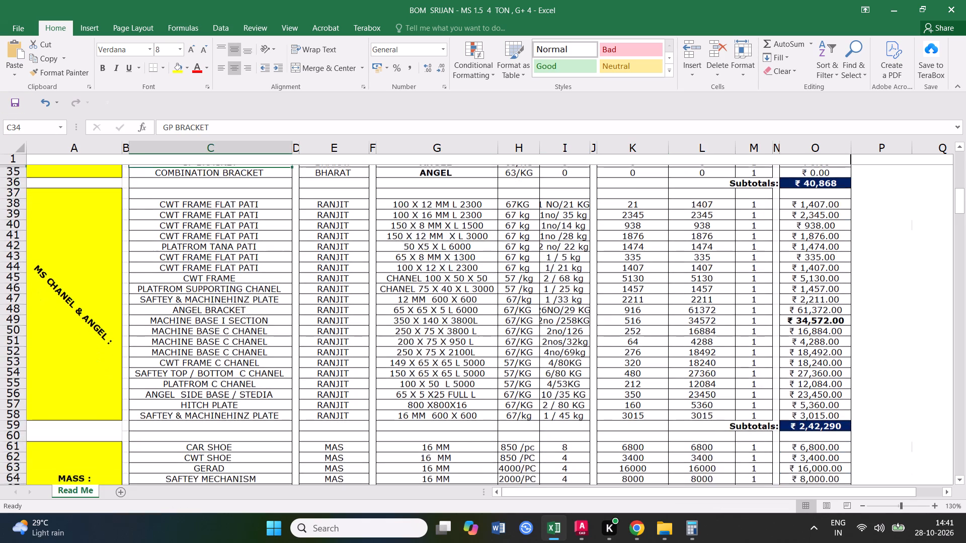
{"action": "scroll", "coordinate": [327, 246], "scroll_direction": "down", "scroll_amount": 1}
{"action": "left_click", "coordinate": [19, 102]}
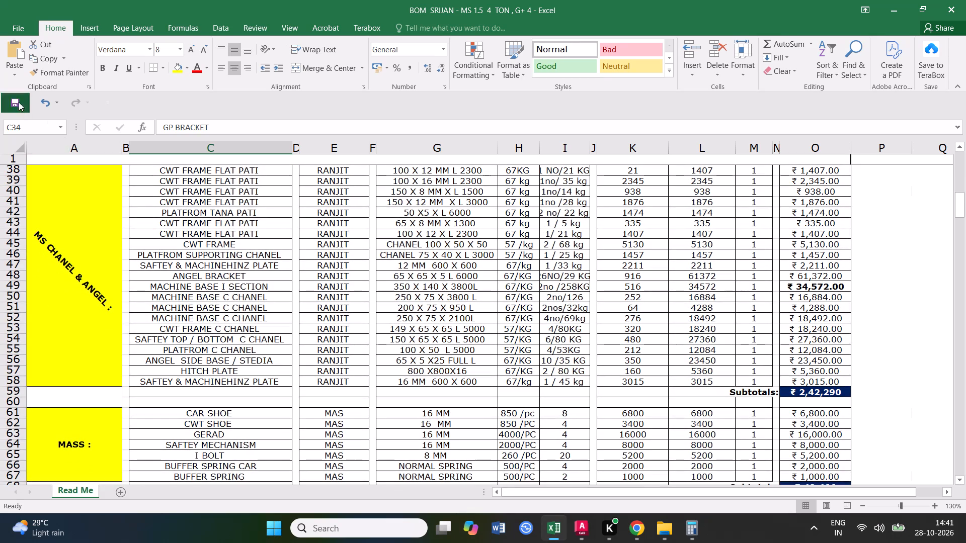
{"action": "scroll", "coordinate": [565, 369], "scroll_direction": "up", "scroll_amount": 1}
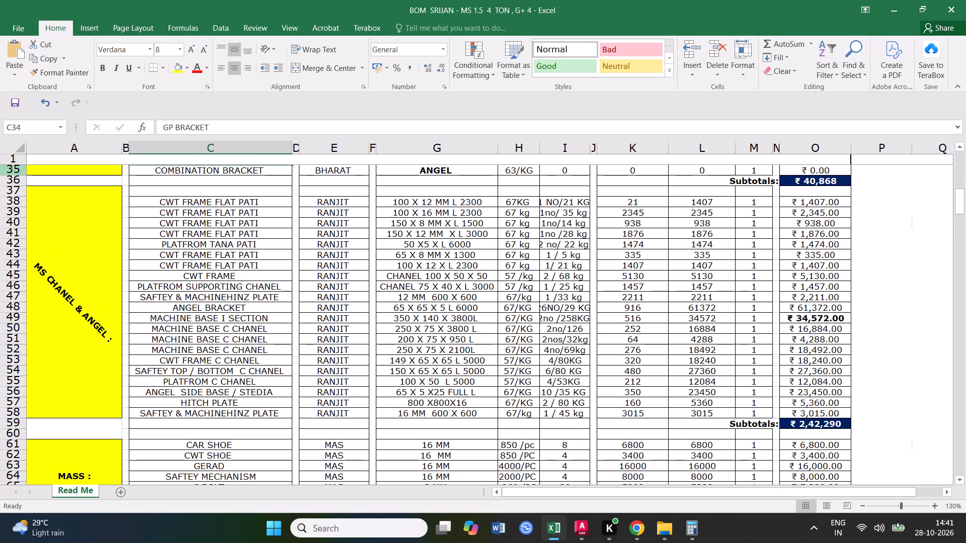
{"action": "double_click", "coordinate": [12, 110]}
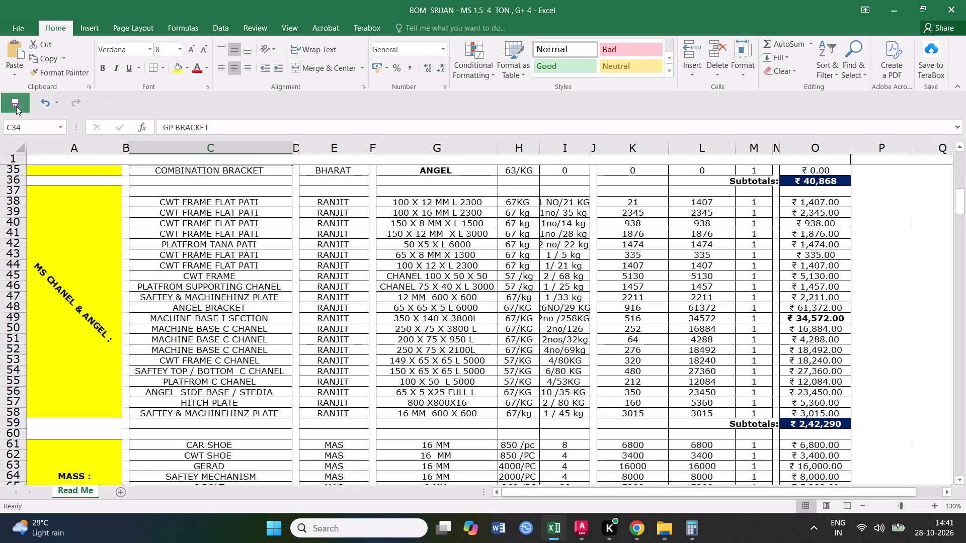
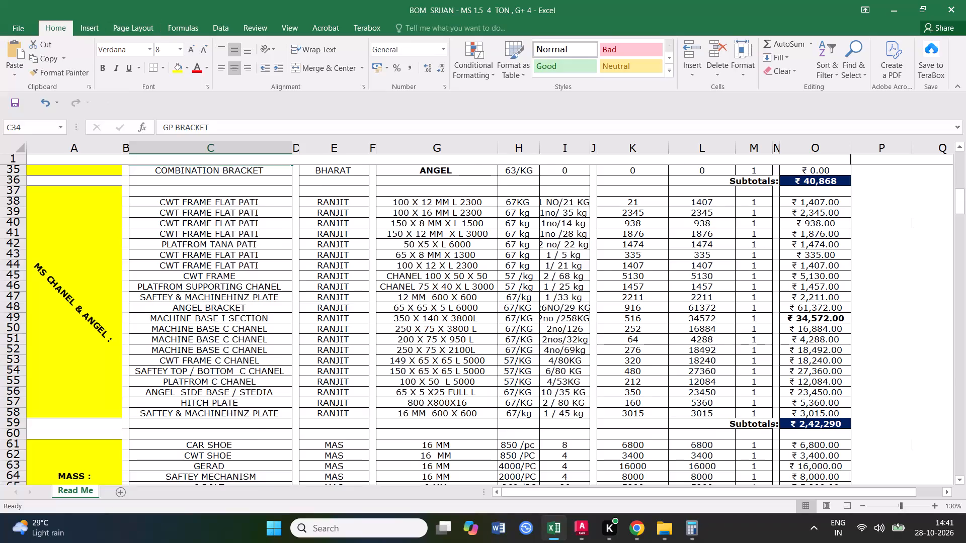
Examine the amount, unit price and specification of the 3.5 TON CAPACITY row in the MOTOR section.
{"action": "scroll", "coordinate": [406, 307], "scroll_direction": "down", "scroll_amount": 6}
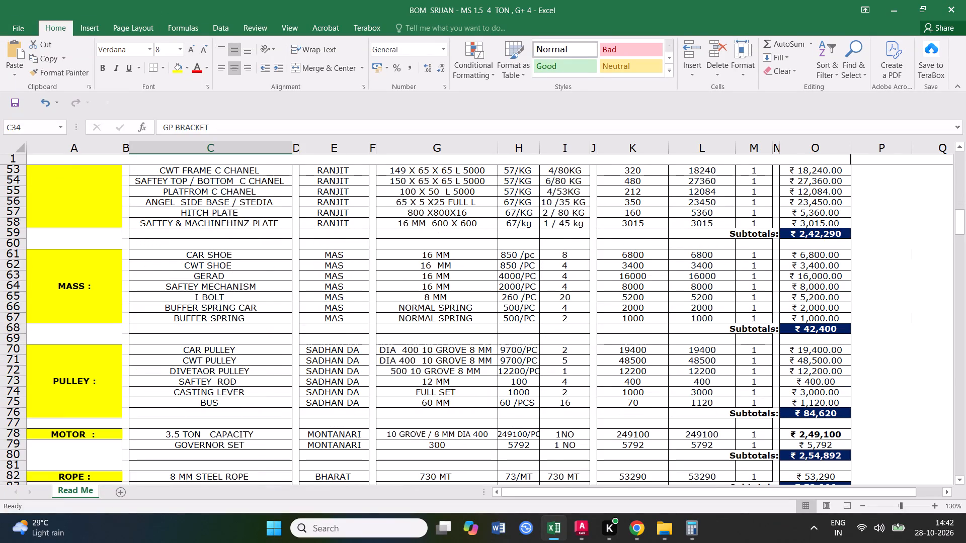
{"action": "scroll", "coordinate": [272, 368], "scroll_direction": "down", "scroll_amount": 1}
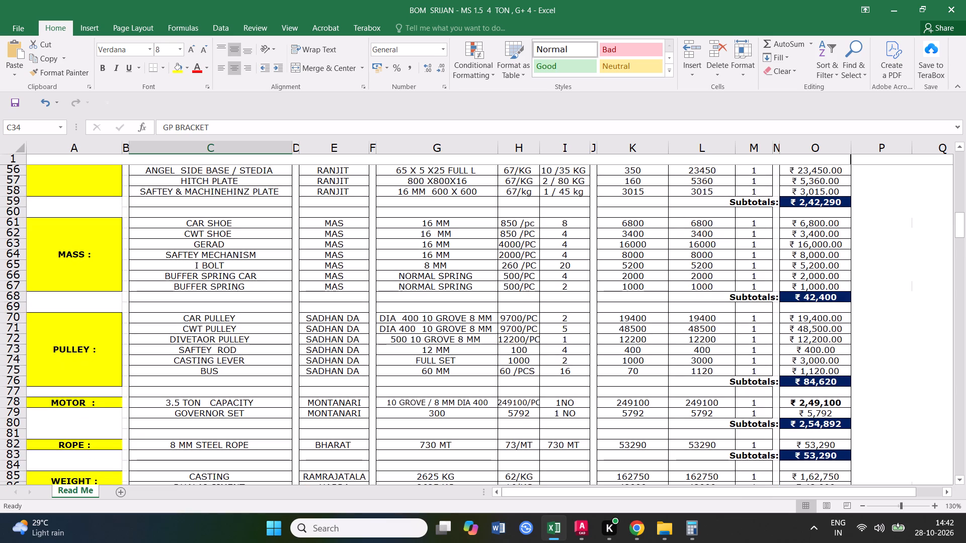
{"action": "left_click", "coordinate": [705, 402]}
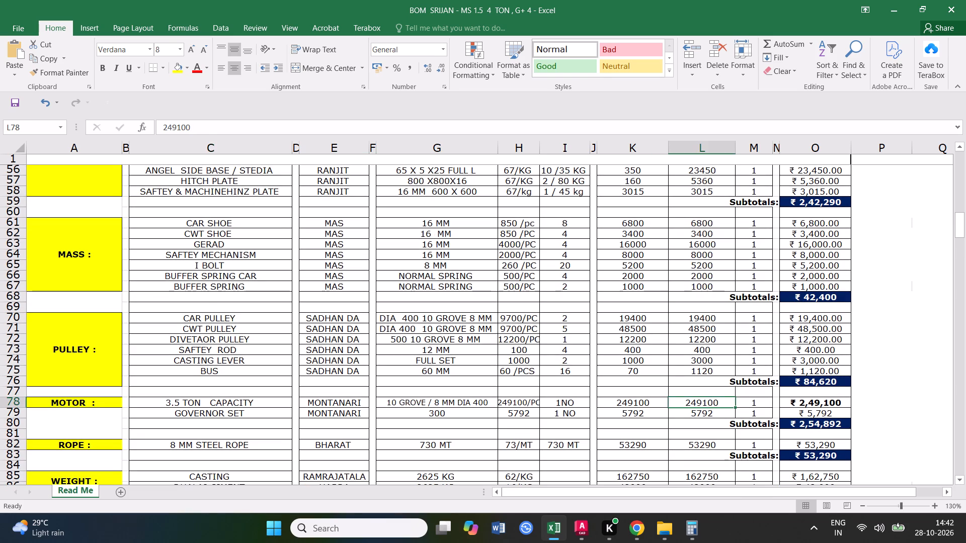
{"action": "left_click", "coordinate": [529, 402]}
{"action": "left_click", "coordinate": [475, 401]}
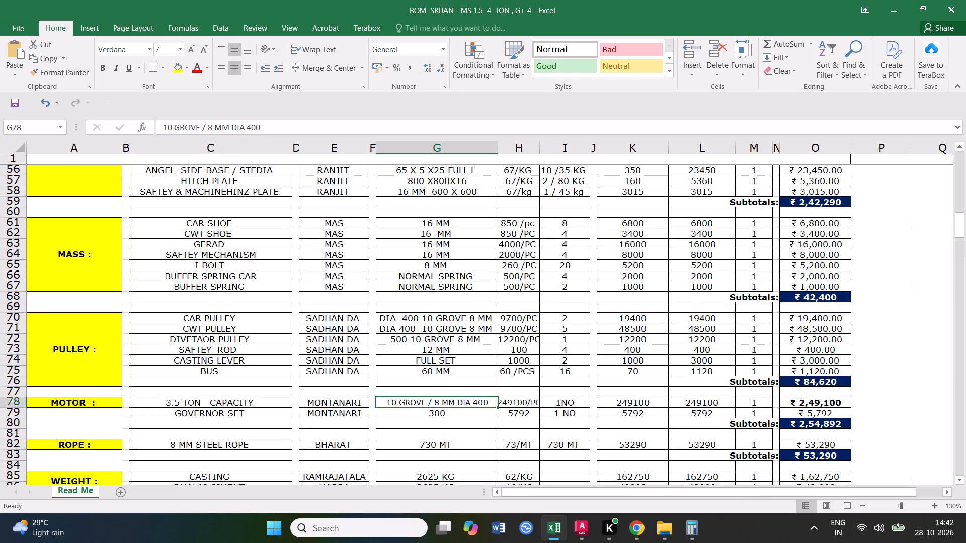
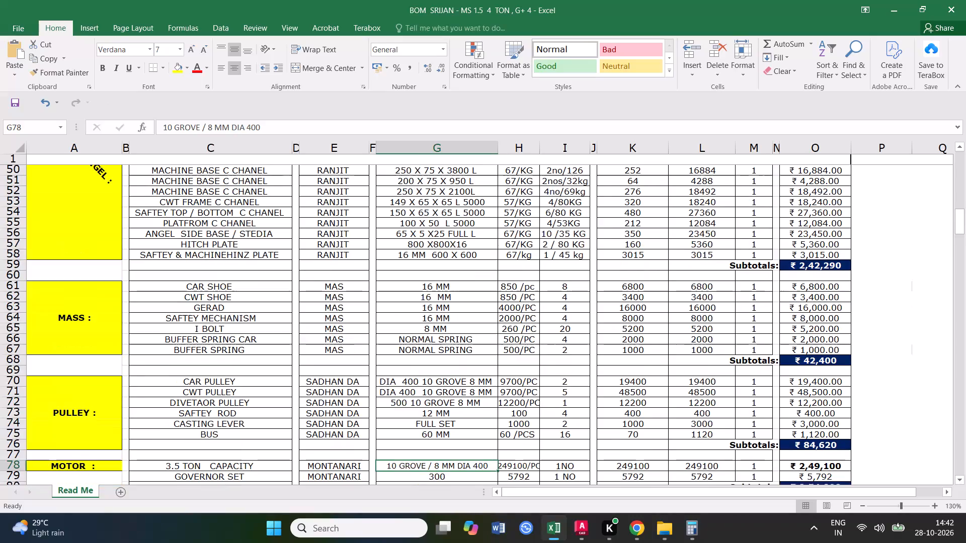
Highlight the whole 100 X 12 MM L 2300 CWT FRAME FLAT PATI row in yellow and save the workbook.
{"action": "scroll", "coordinate": [249, 275], "scroll_direction": "up", "scroll_amount": 4}
{"action": "scroll", "coordinate": [218, 301], "scroll_direction": "up", "scroll_amount": 3}
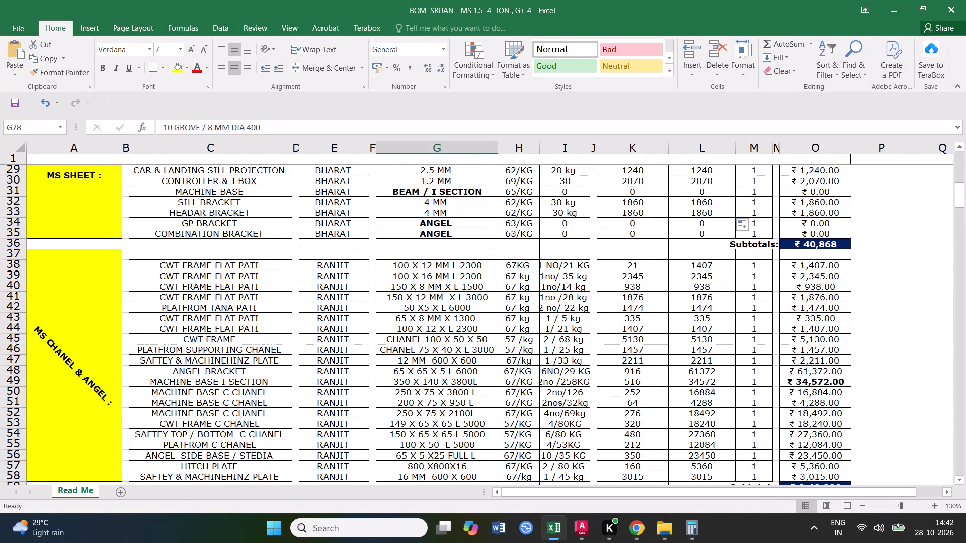
{"action": "left_click", "coordinate": [178, 265]}
{"action": "left_click", "coordinate": [10, 267]}
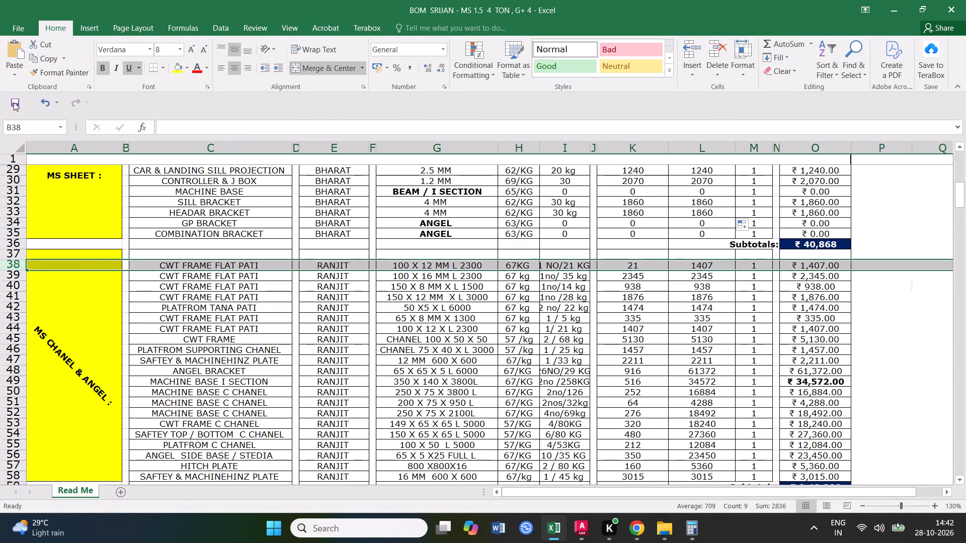
{"action": "double_click", "coordinate": [14, 103]}
{"action": "left_click", "coordinate": [17, 97]}
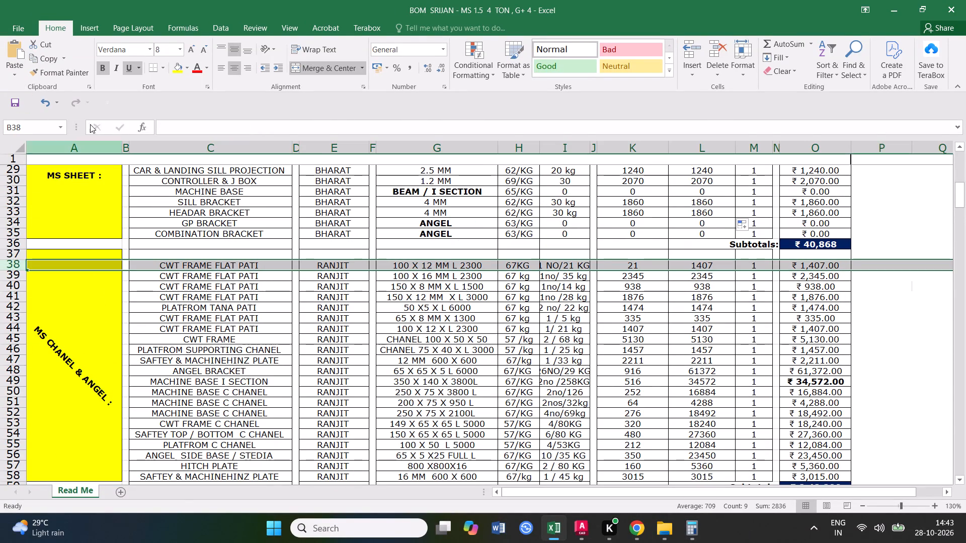
{"action": "left_click", "coordinate": [183, 69]}
{"action": "left_click", "coordinate": [293, 327]}
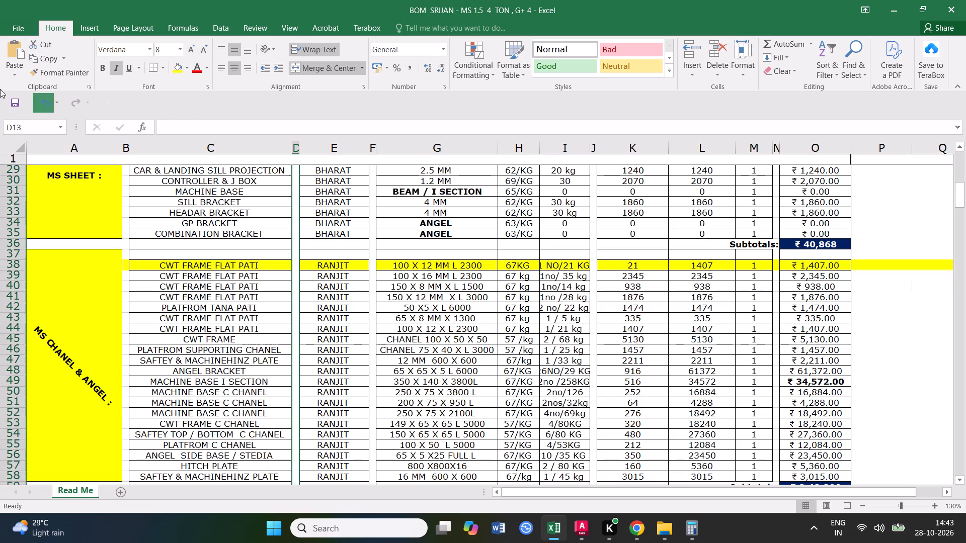
{"action": "left_click", "coordinate": [6, 103]}
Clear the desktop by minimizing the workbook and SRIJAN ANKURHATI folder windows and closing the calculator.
{"action": "left_click", "coordinate": [891, 14]}
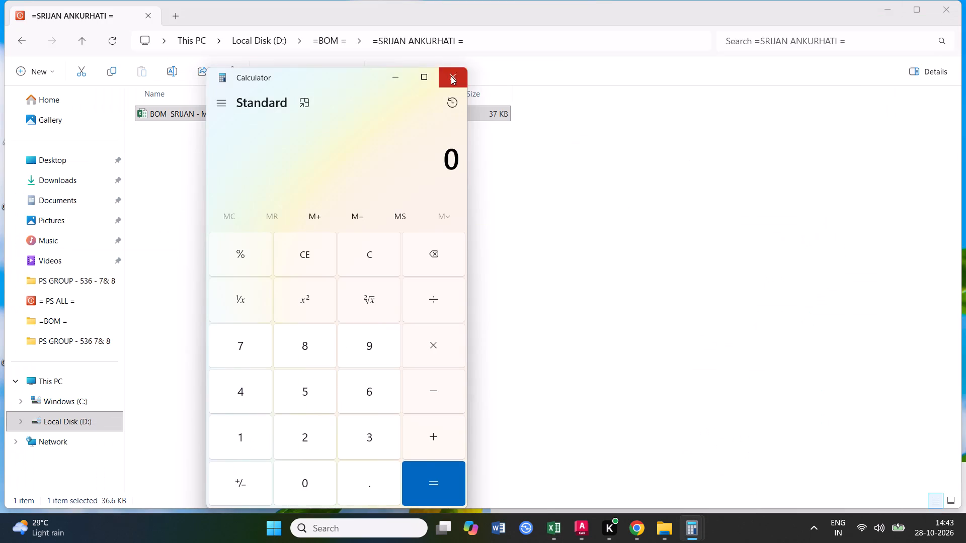
{"action": "left_click", "coordinate": [451, 69]}
{"action": "left_click", "coordinate": [899, 3]}
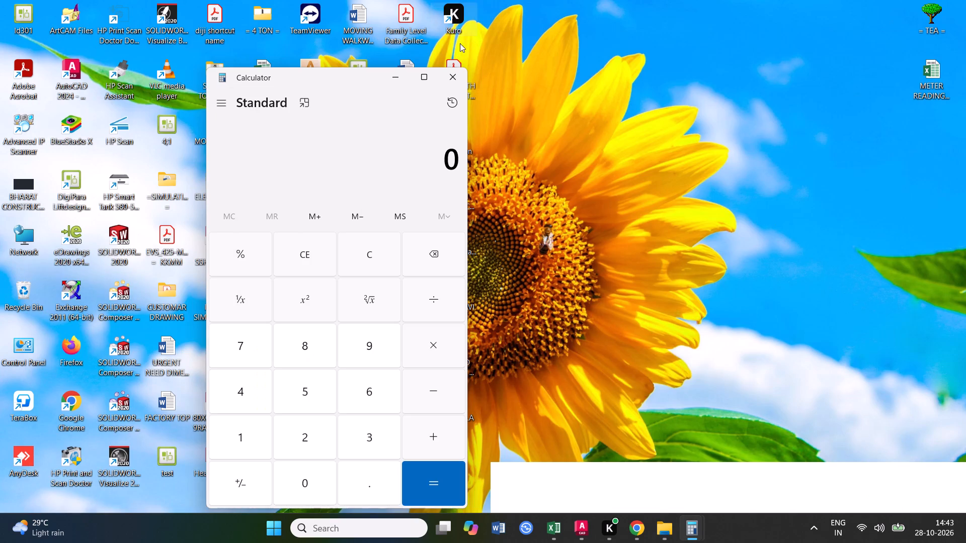
{"action": "left_click", "coordinate": [455, 68]}
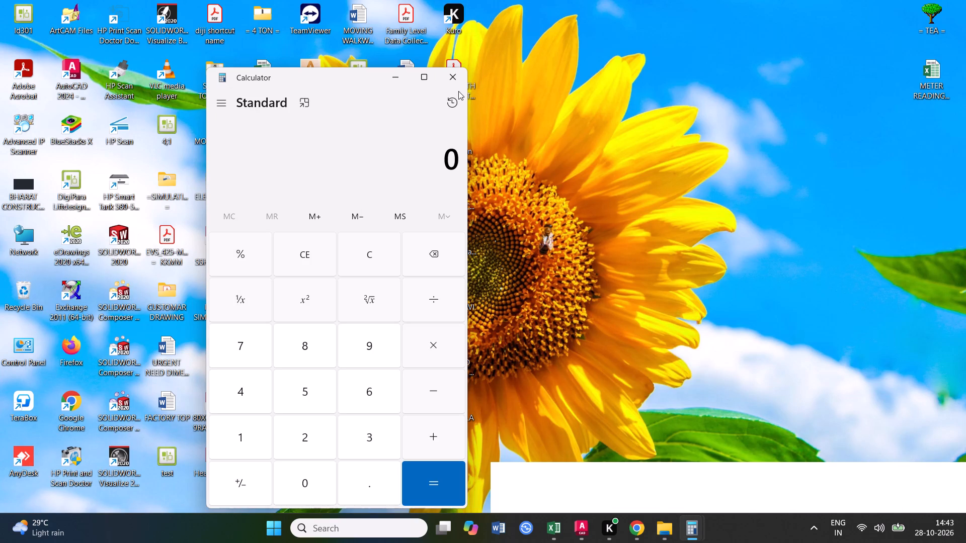